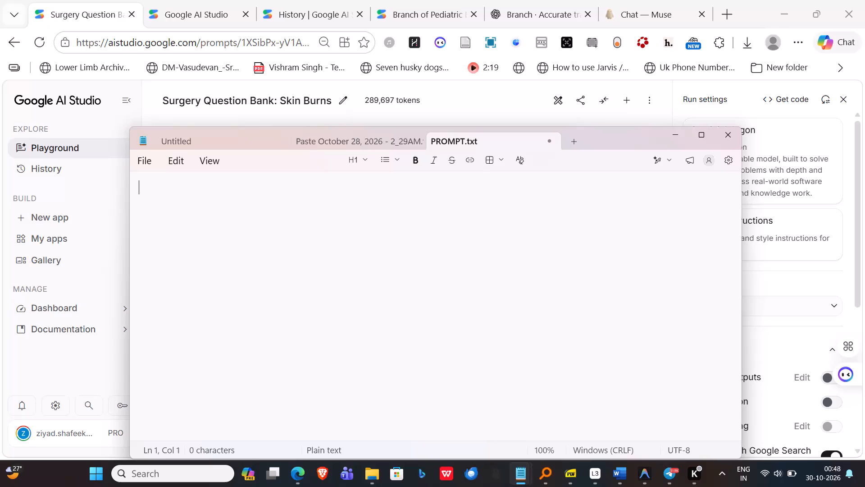
Open a new blank tab beside PROMPT.txt.
left_click(574, 138)
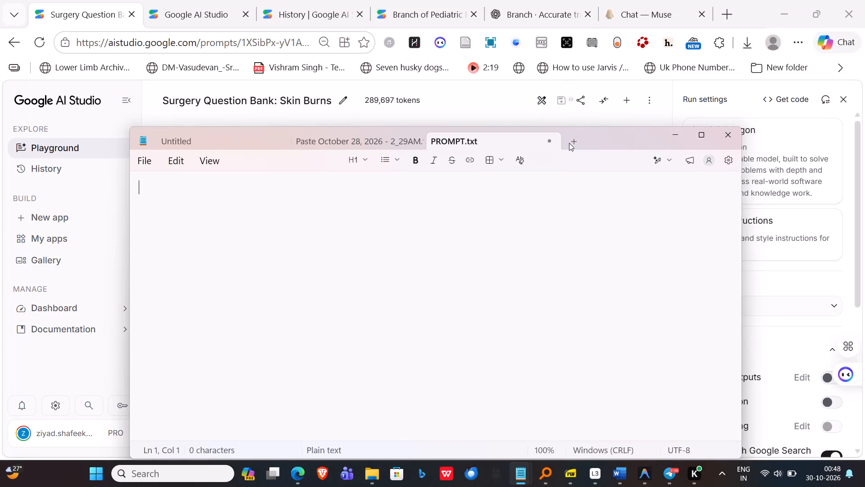
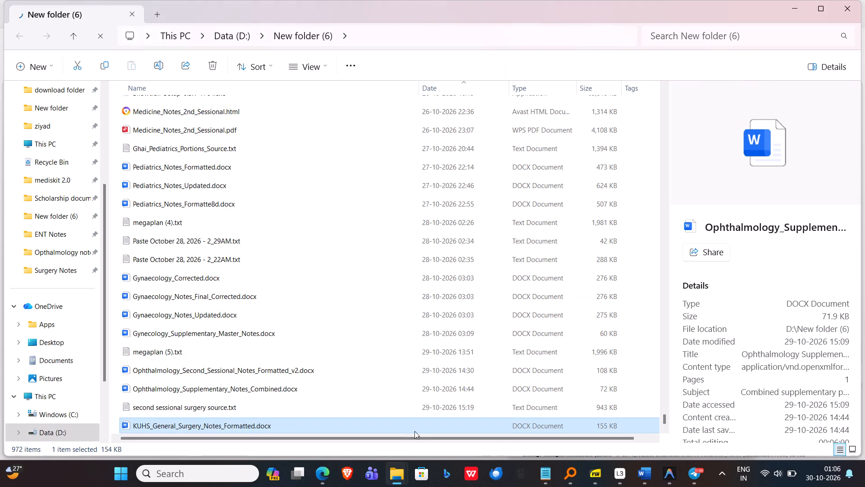
right_click(414, 427)
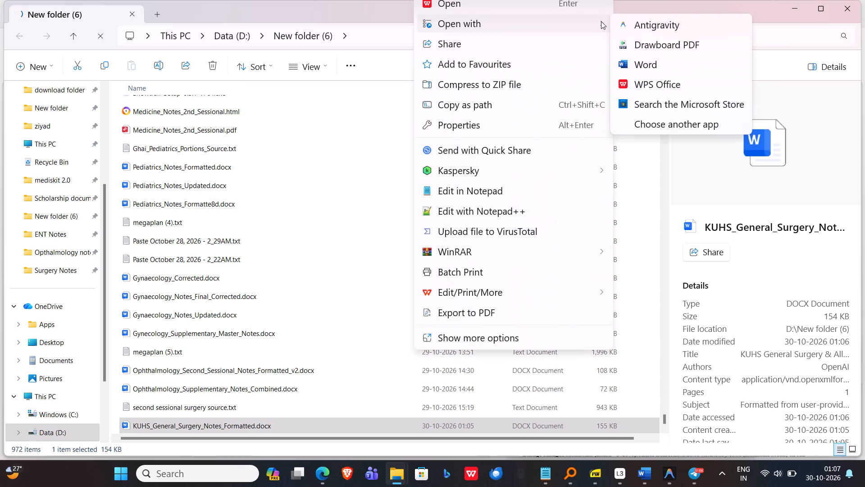
left_click(636, 61)
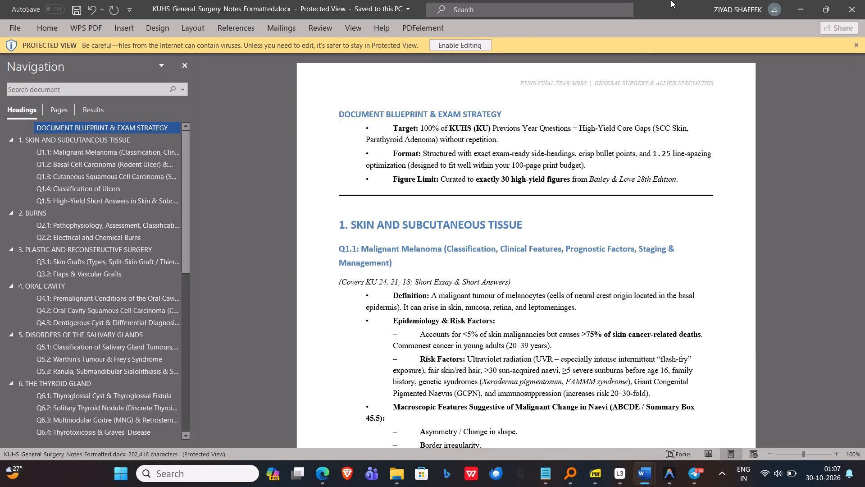
left_click(471, 47)
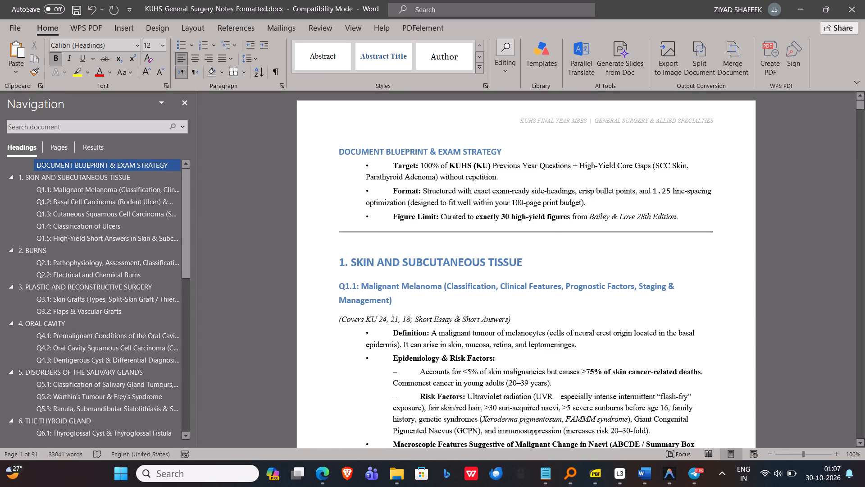
Delete the "DOCUMENT BLUEPRINT & EXAM STRATEGY" heading and its Target, Format and Figure Limit bullets from the first page.
left_click_drag(720, 230, 522, 209)
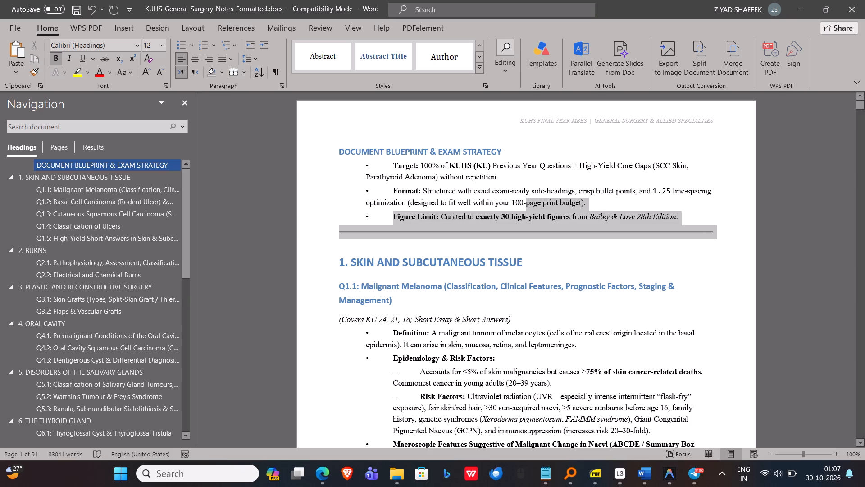
left_click_drag(522, 209, 435, 218)
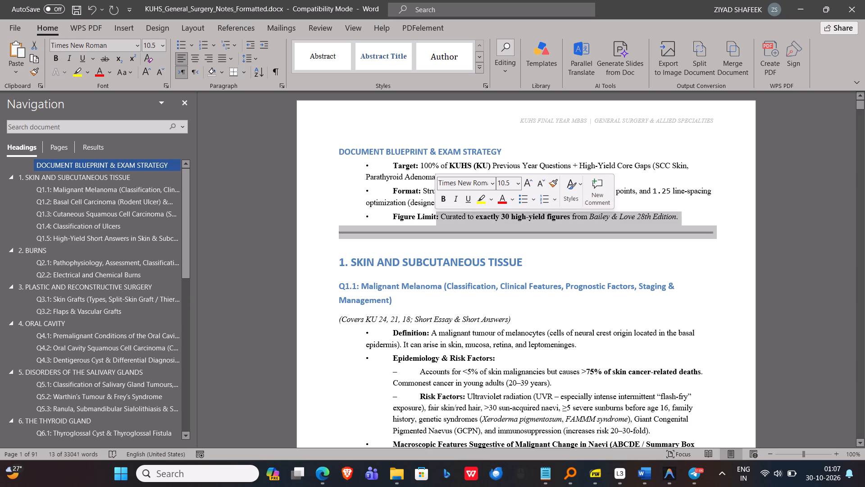
left_click(560, 239)
left_click(724, 225)
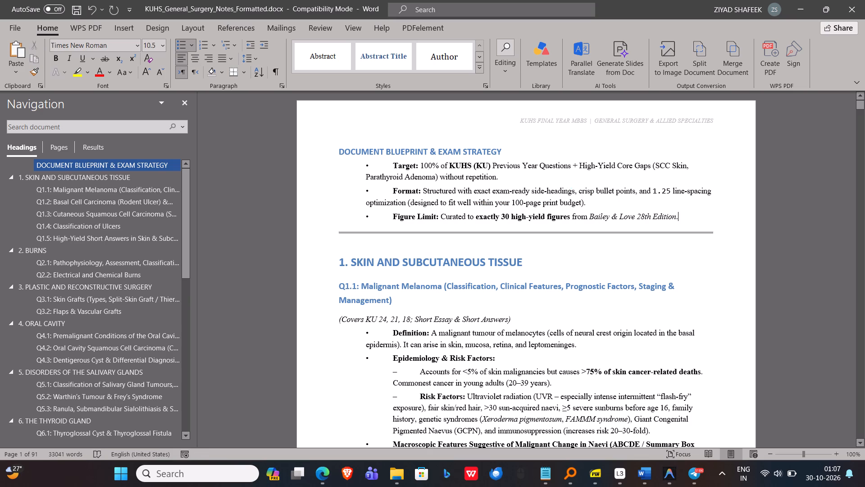
left_click_drag(723, 225, 311, 146)
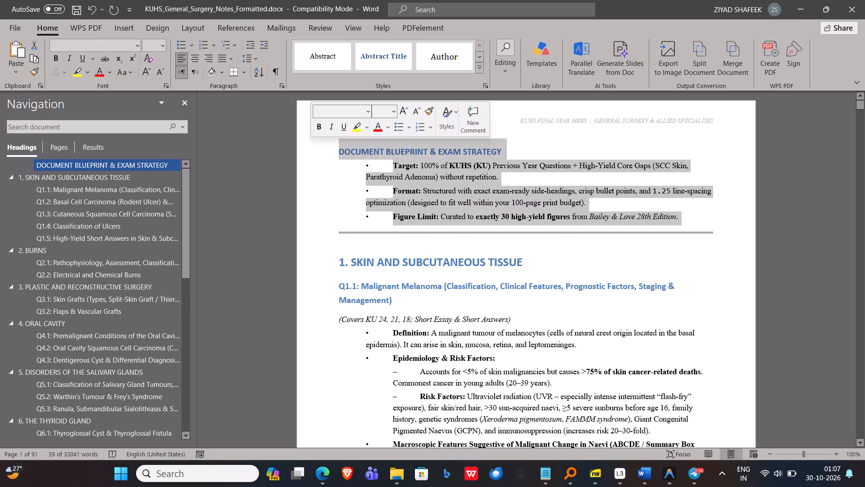
key("BackSpace")
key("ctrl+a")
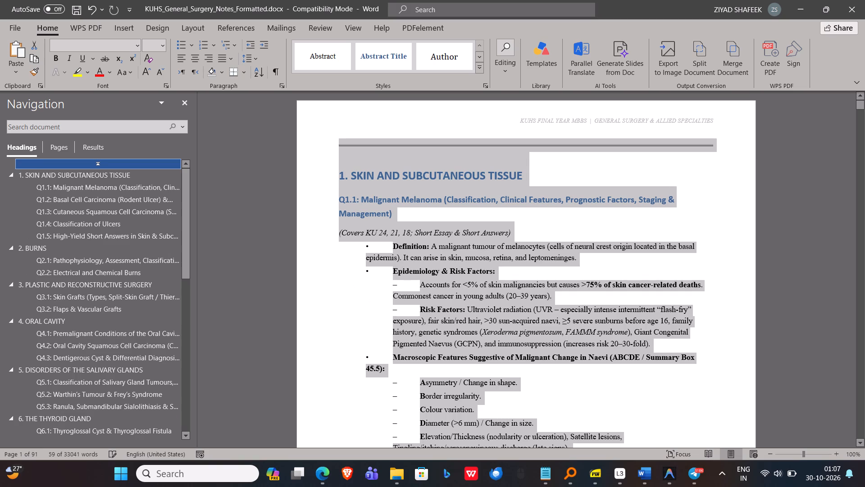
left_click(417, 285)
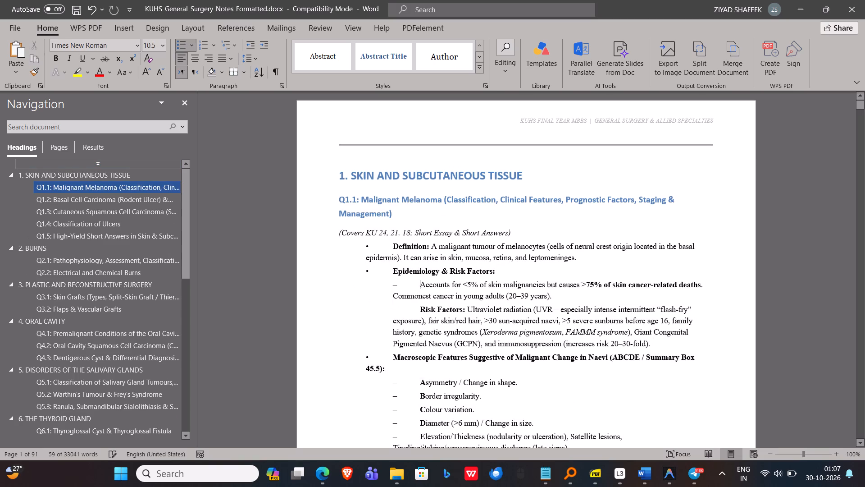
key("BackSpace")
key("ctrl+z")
Capture a screenshot of the bullet indentation gaps in the melanoma Management section on page 2.
key("ctrl+a")
scroll(417, 285, "down", 11)
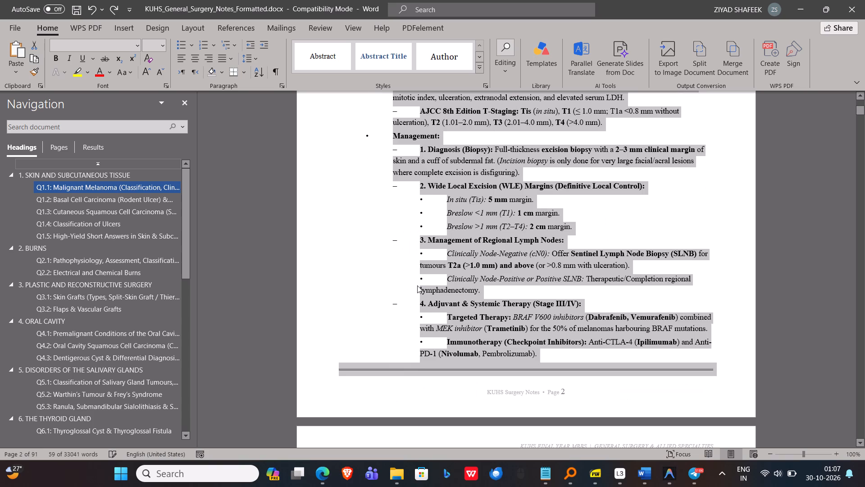
left_click(417, 285)
key("shift+super+s")
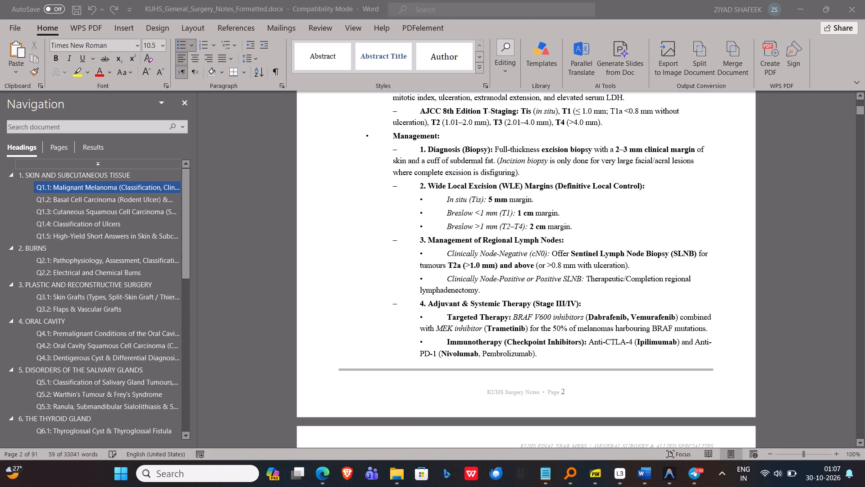
left_click_drag(405, 165, 487, 390)
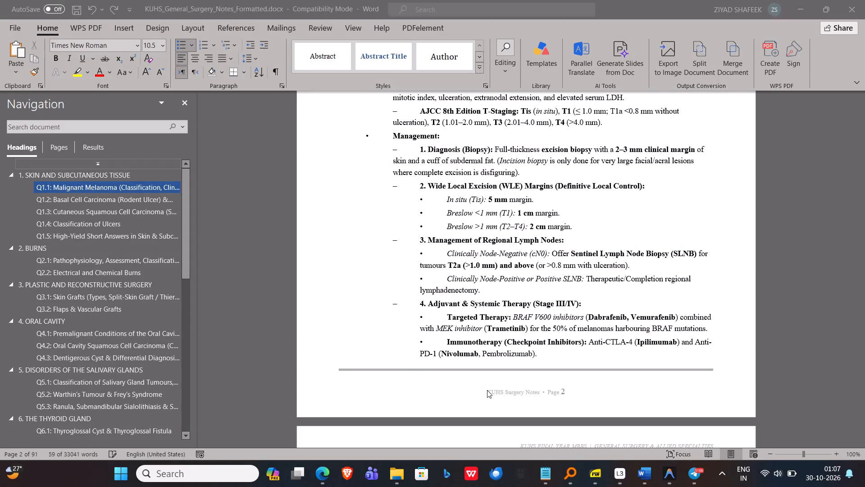
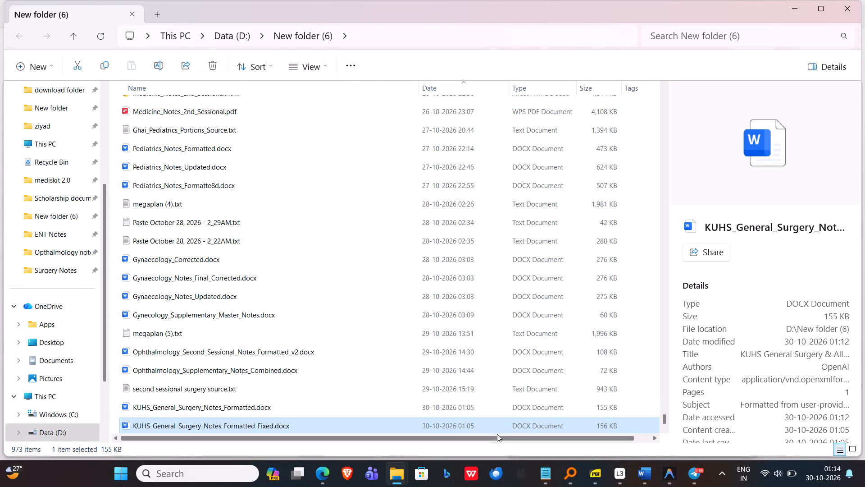
Open KUHS_General_Surgery_Notes_Formatted_Fixed.docx in Microsoft Word.
right_click(486, 424)
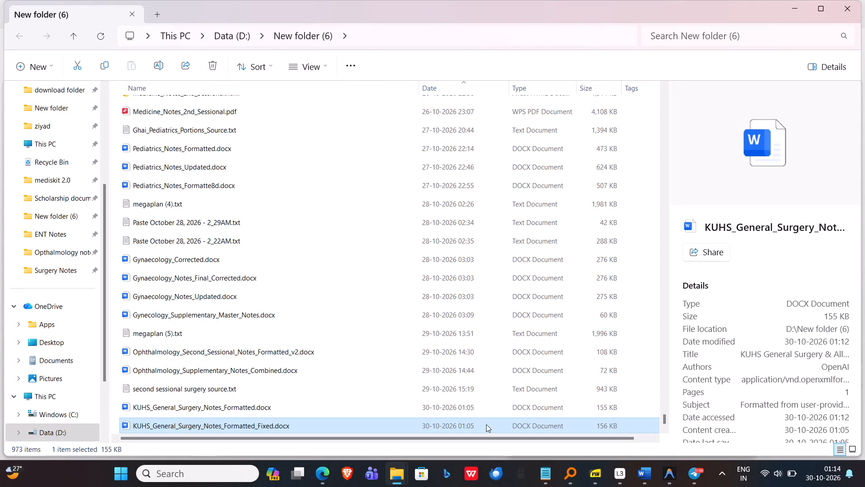
left_click(527, 27)
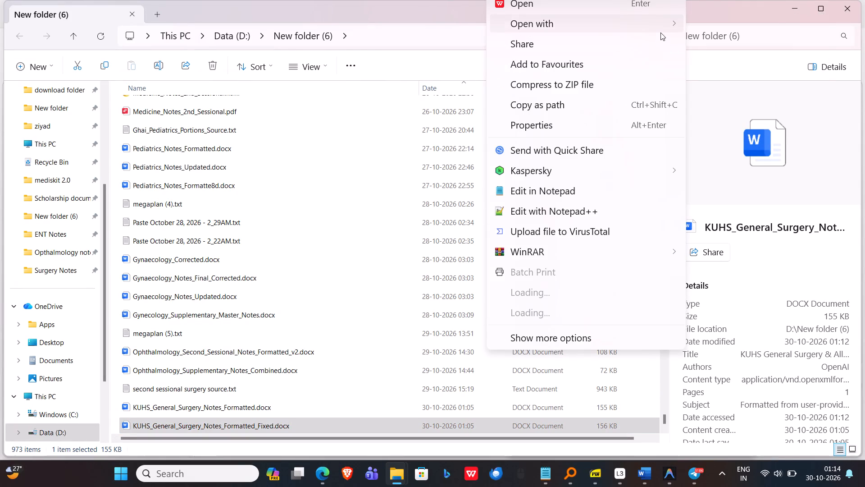
left_click(745, 69)
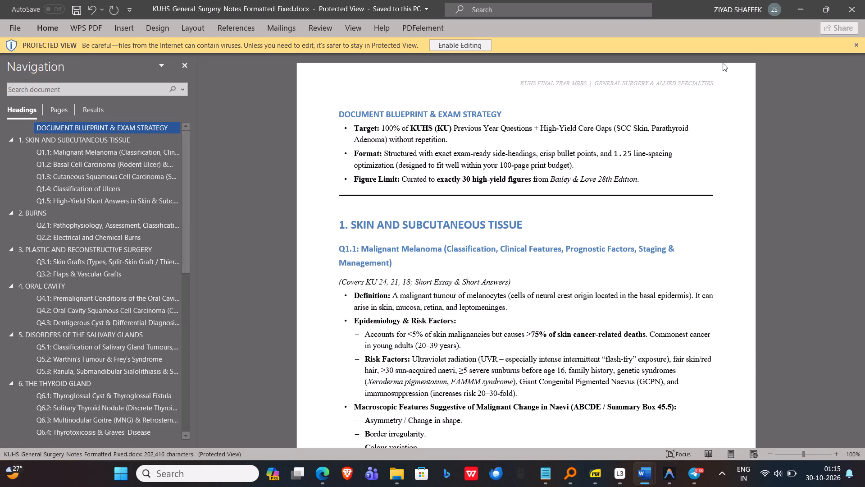
Close the earlier KUHS_General_Surgery_Notes_Formatted.docx, keeping the fixed version open.
left_click(797, 13)
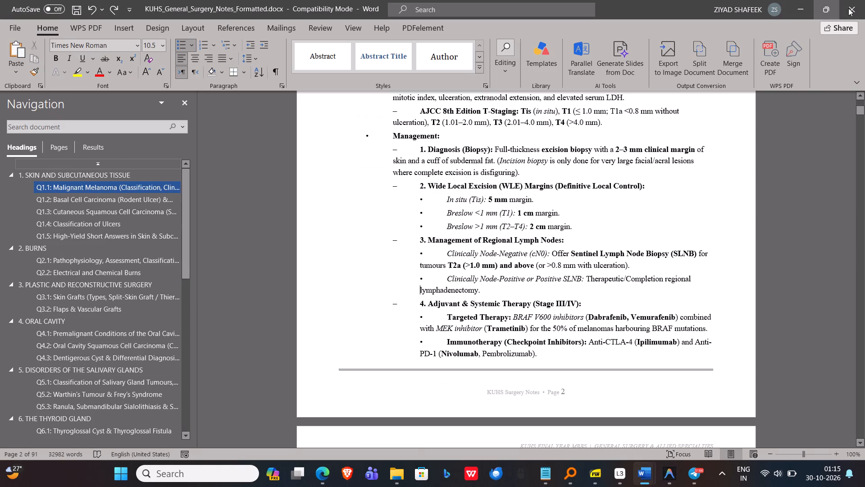
left_click(848, 9)
left_click(421, 263)
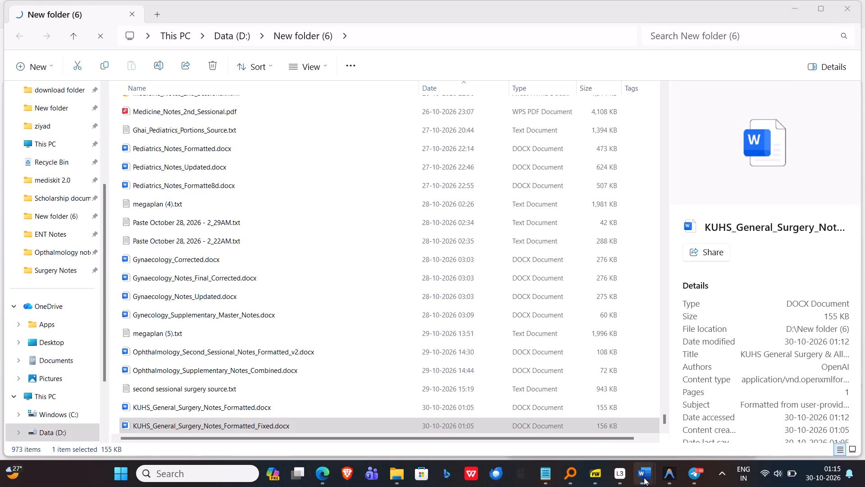
Return to KUHS_General_Surgery_Notes_Formatted_Fixed.docx and enable editing to leave Protected View.
left_click(685, 432)
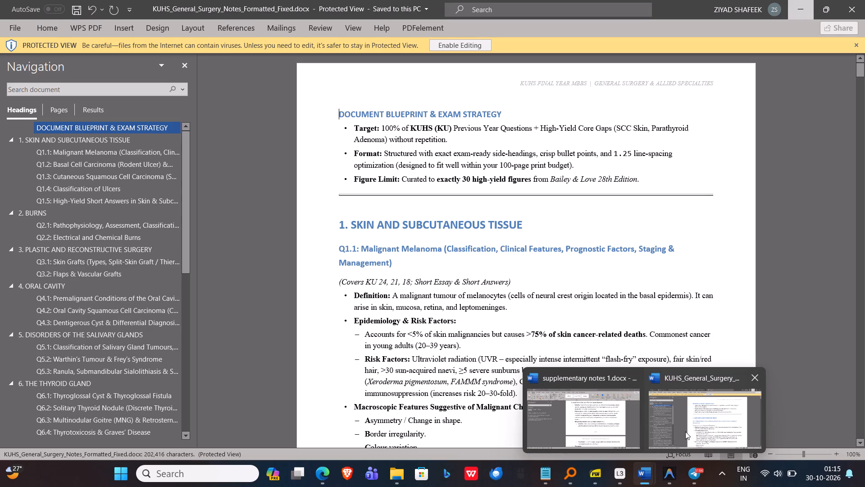
left_click(449, 48)
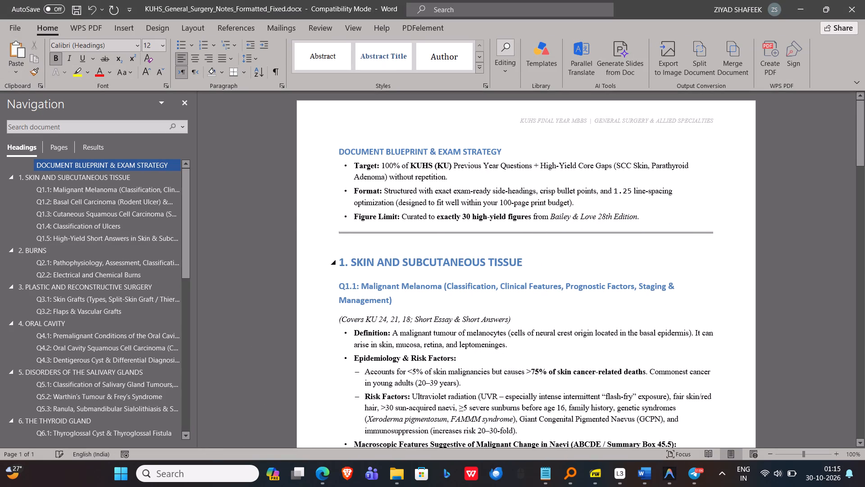
Delete the opening DOCUMENT BLUEPRINT & EXAM STRATEGY heading together with its Target, Format and Figure Limit bullets and the divider line.
left_click_drag(664, 220, 593, 202)
left_click_drag(734, 234, 325, 169)
key("BackSpace")
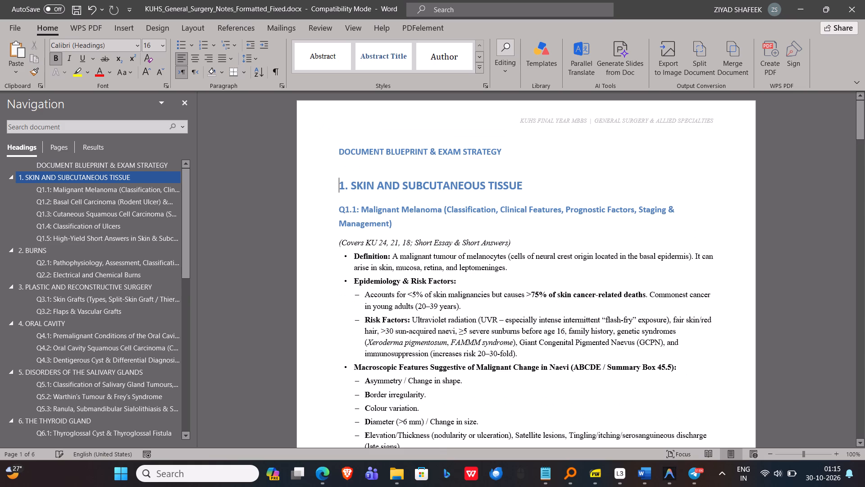
left_click_drag(355, 167, 318, 144)
left_click(515, 155)
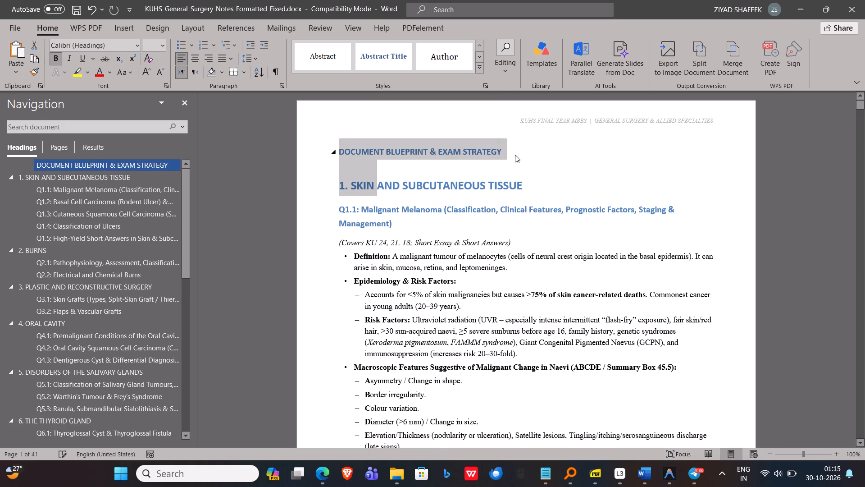
left_click_drag(516, 152, 316, 153)
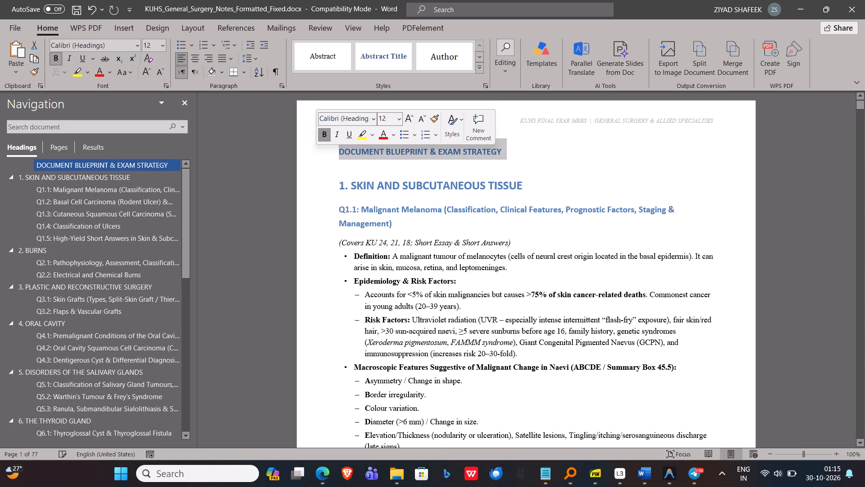
key("BackSpace")
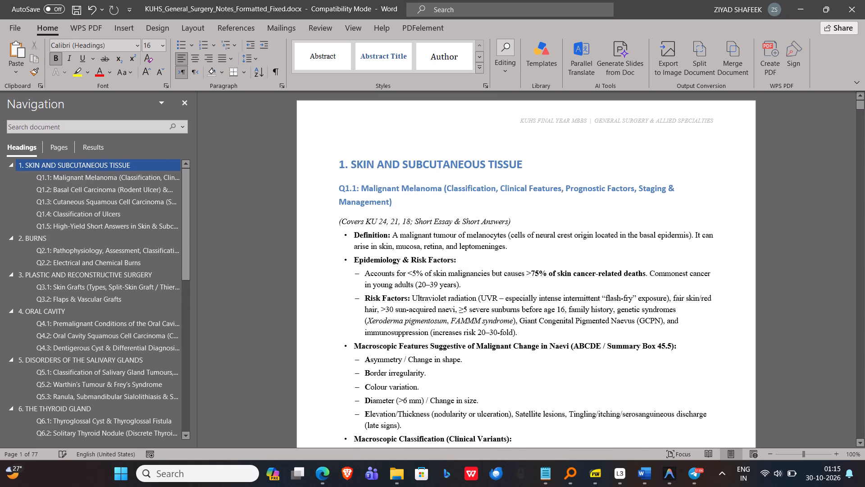
Set all the document's body text and headings to Times New Roman at font size 12.
key("ctrl+a")
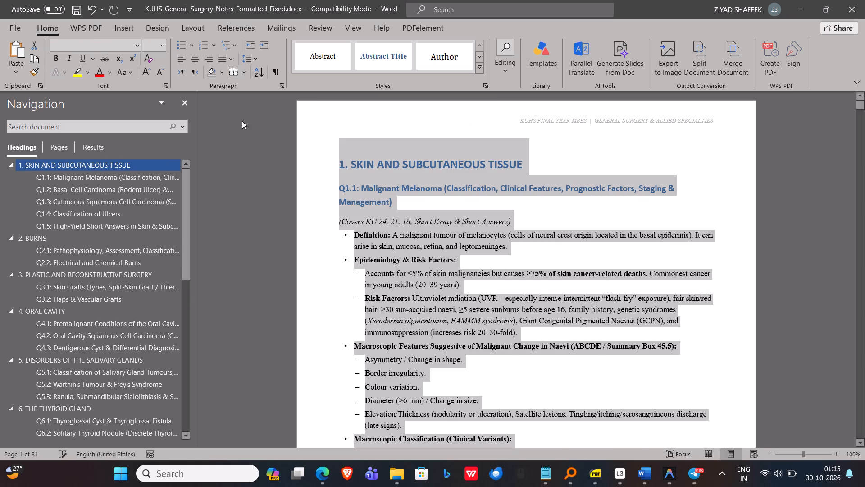
left_click(109, 47)
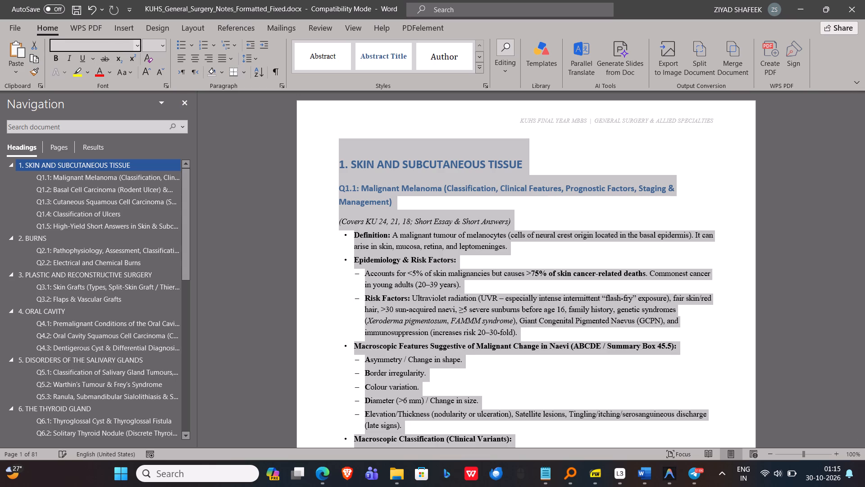
key("t")
key("Return")
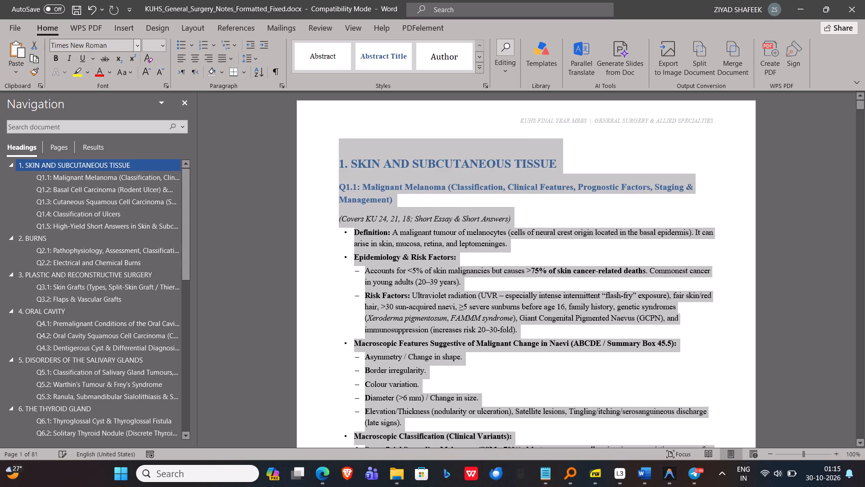
left_click(144, 45)
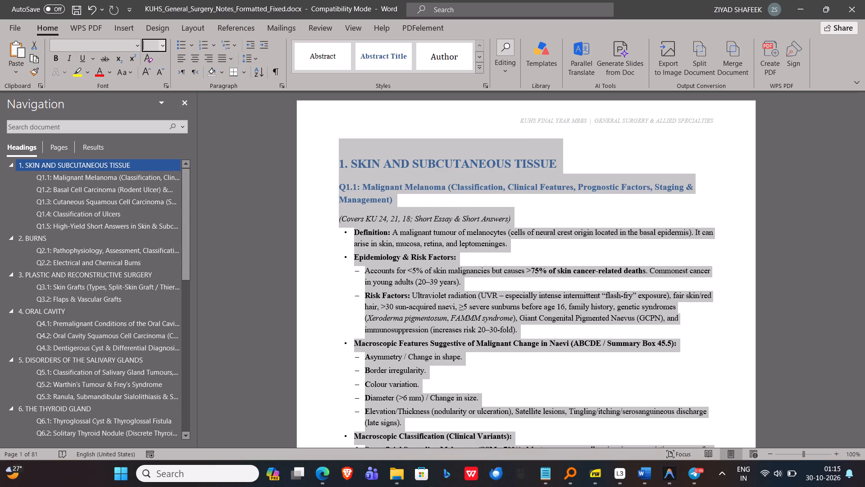
type("12")
key("Return")
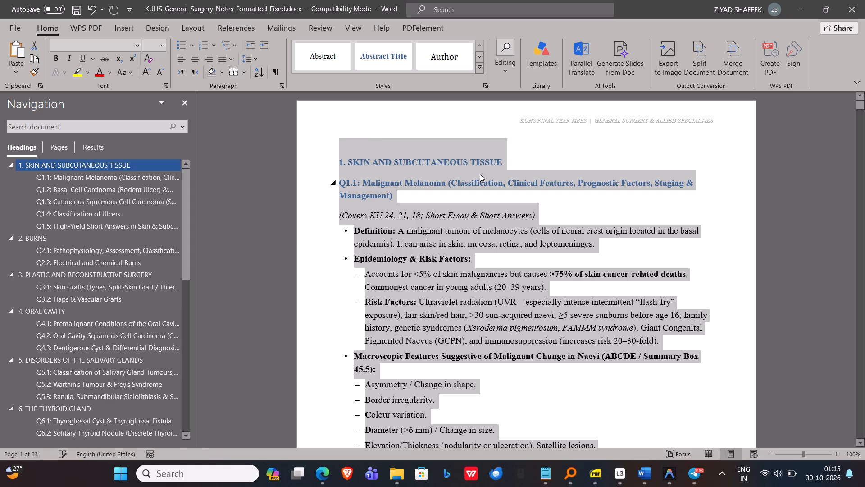
left_click(480, 174)
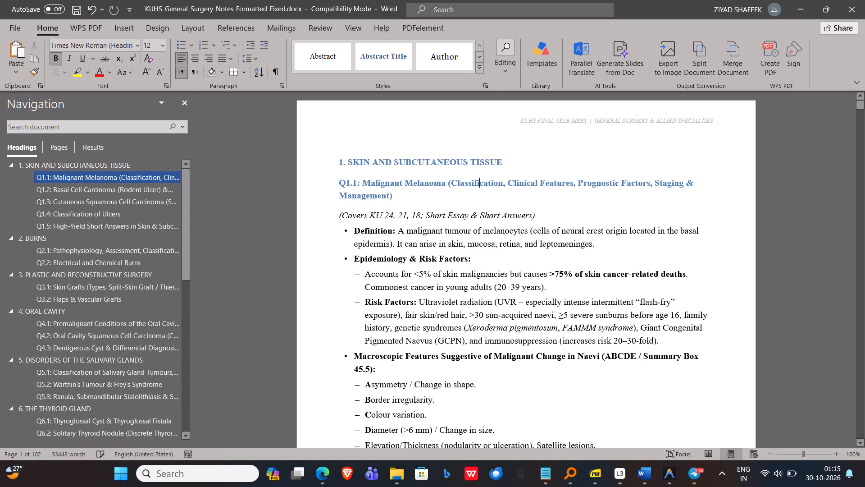
Examine the reformatted notes through to the last pages, checking the page count and the layout of the Chapter 62 venous disorders section.
scroll(528, 260, "down", 2)
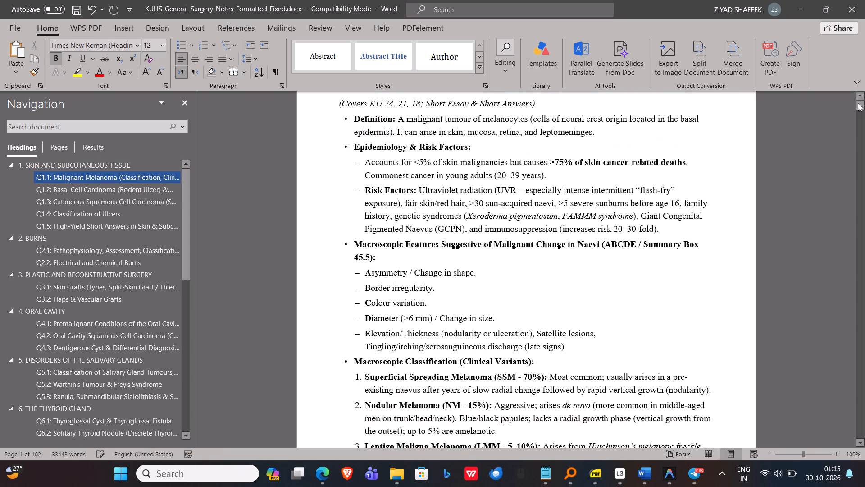
left_click_drag(861, 106, 864, 436)
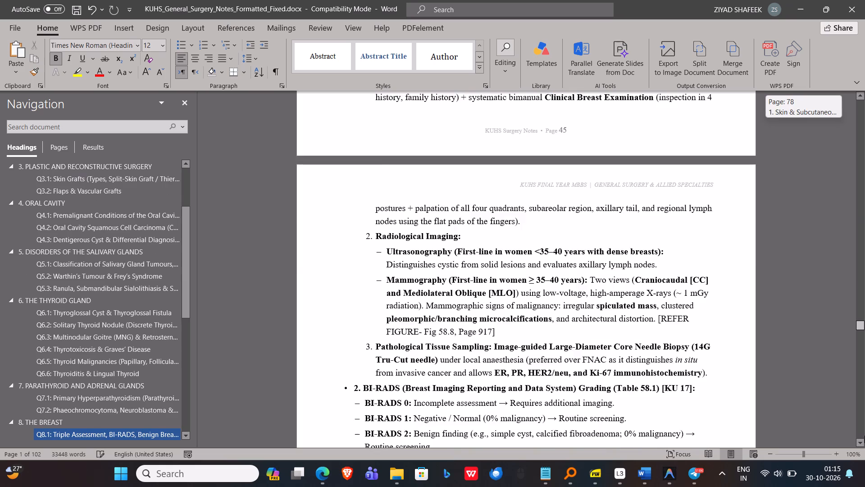
left_click_drag(864, 436, 864, 450)
scroll(431, 301, "up", 5)
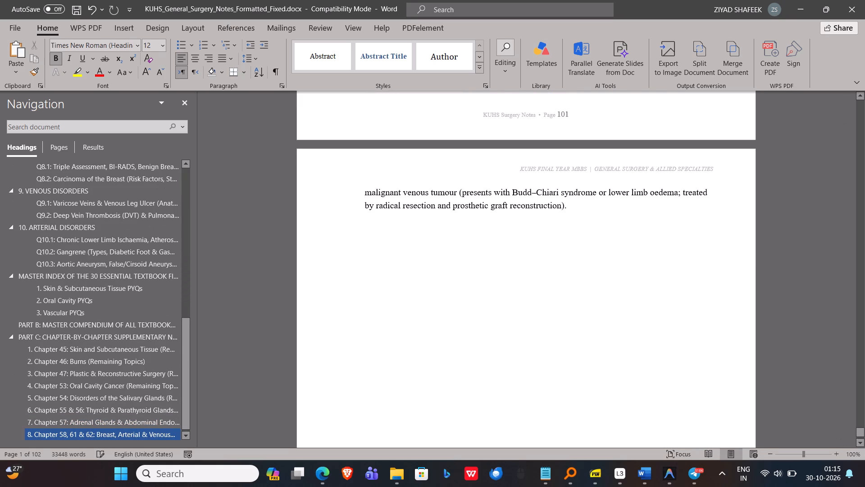
scroll(431, 301, "up", 4)
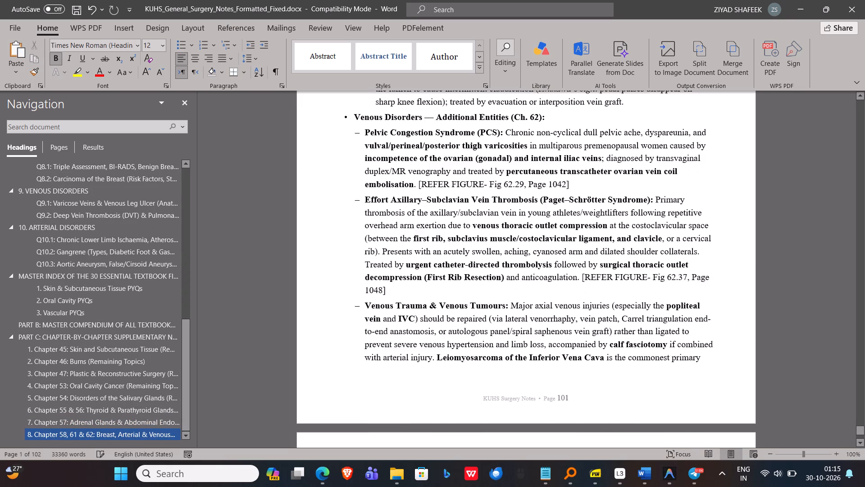
scroll(431, 301, "up", 1)
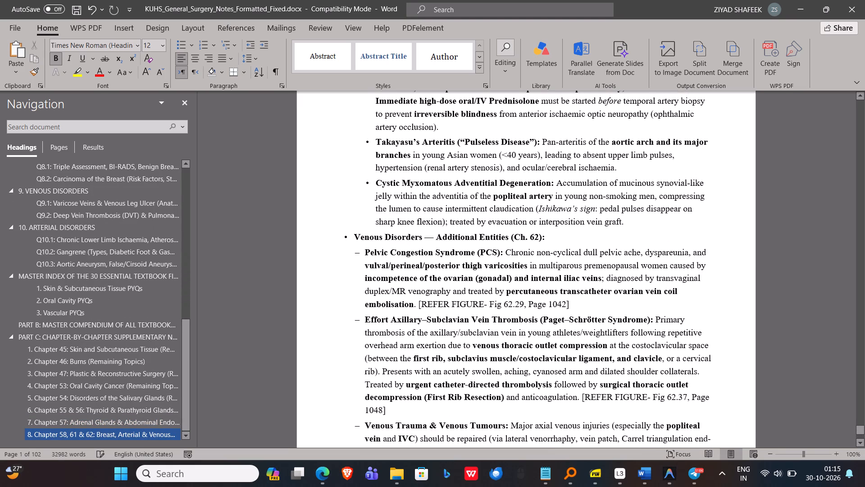
left_click_drag(858, 432, 840, 78)
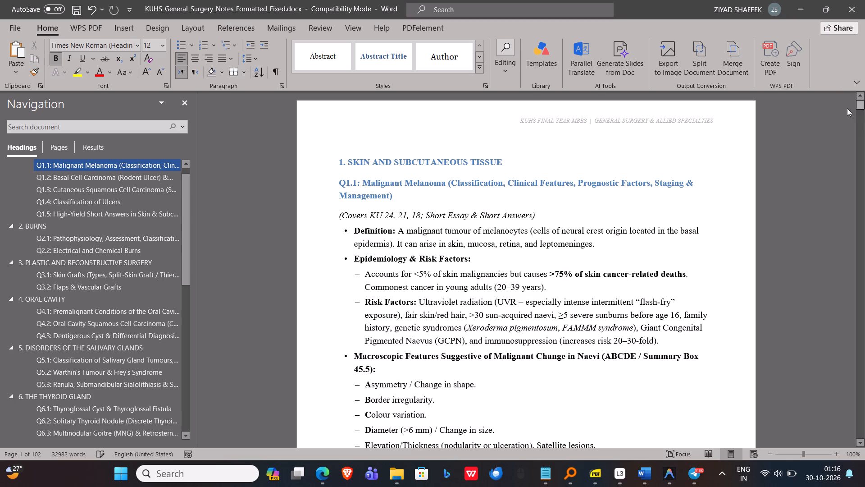
Review the bullet spacing and layout of the Q1.1 Malignant Melanoma and Q1.2 Basal Cell Carcinoma sections.
scroll(757, 208, "down", 9)
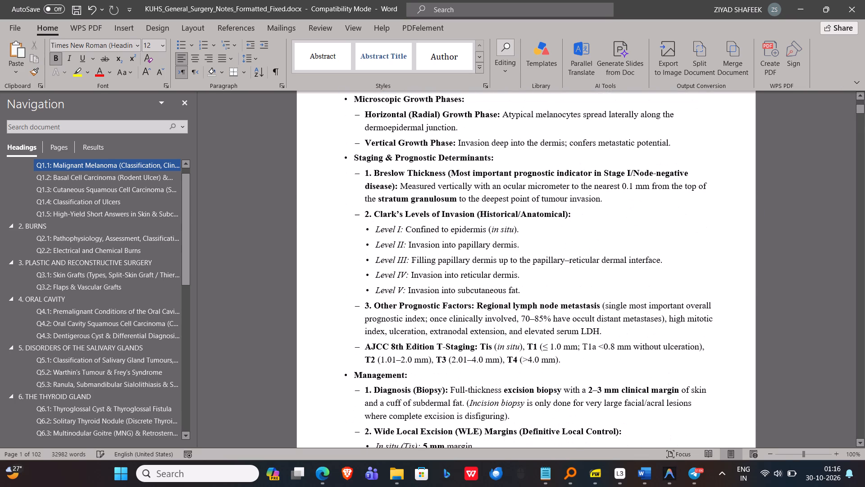
scroll(757, 208, "down", 6)
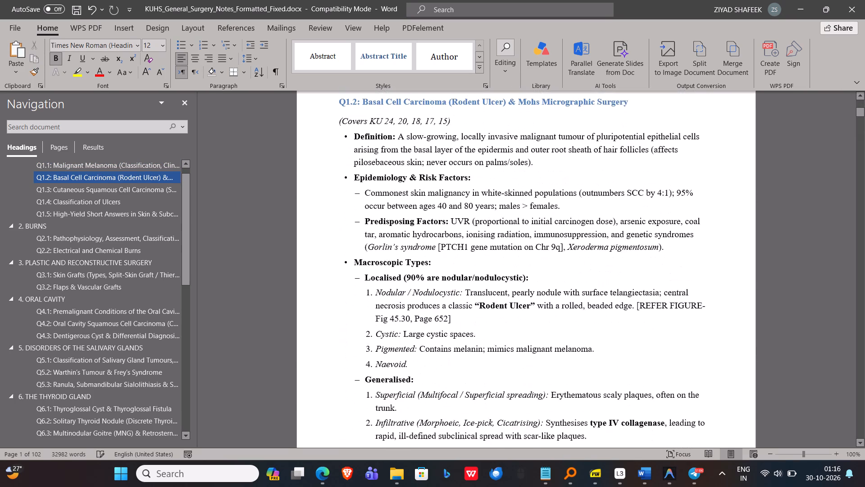
scroll(757, 208, "down", 2)
scroll(757, 208, "up", 12)
scroll(757, 208, "down", 3)
scroll(757, 208, "up", 2)
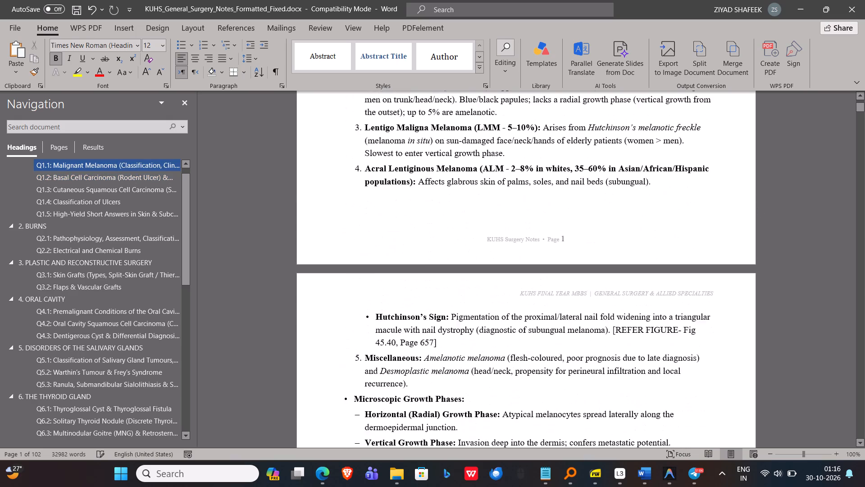
scroll(757, 208, "up", 5)
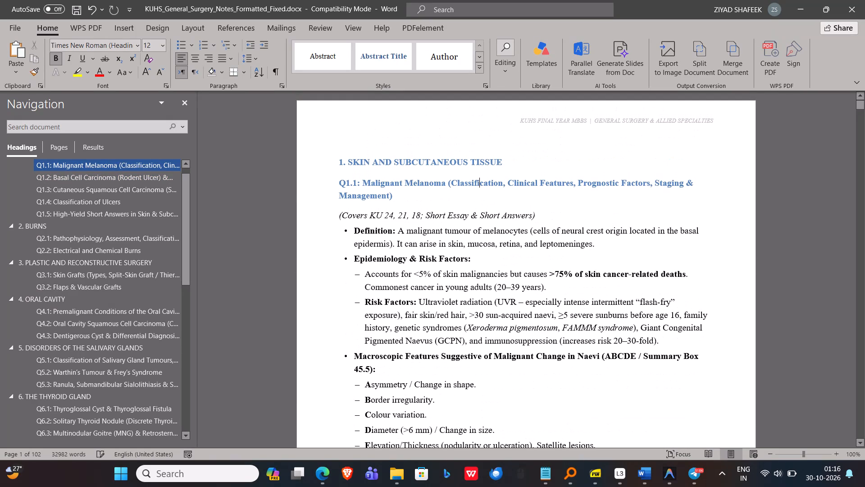
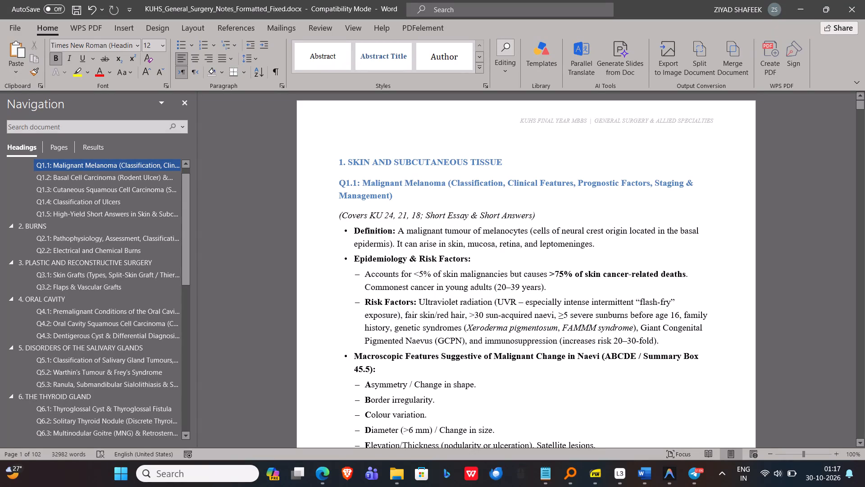
Search the notes for refer and step through the first figure references, ending at the one under Hutchinson's Sign.
scroll(641, 310, "down", 8)
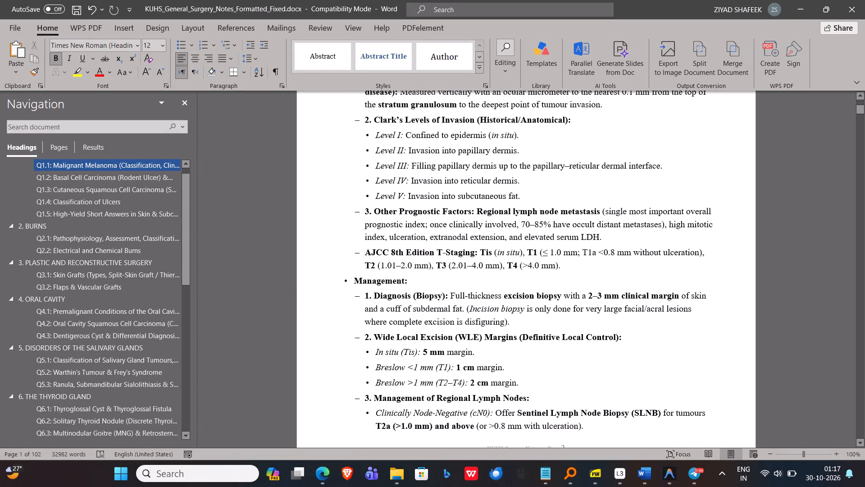
key("ctrl+f")
key("Return")
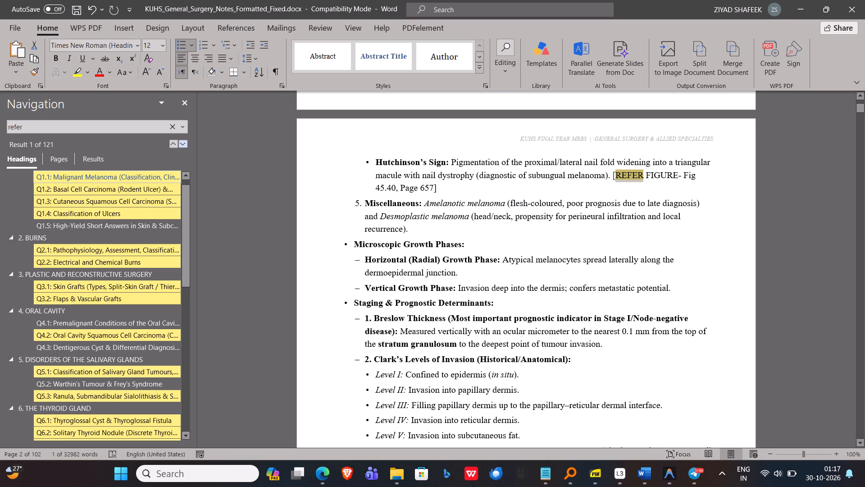
left_click(186, 146)
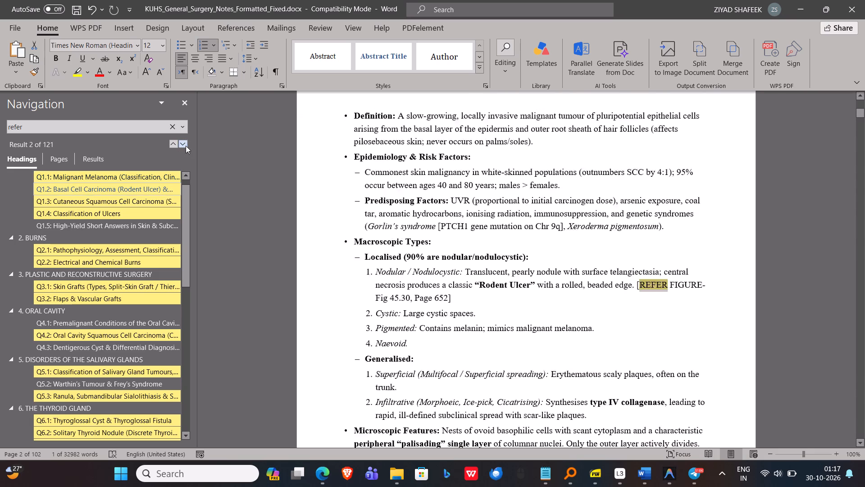
left_click(184, 145)
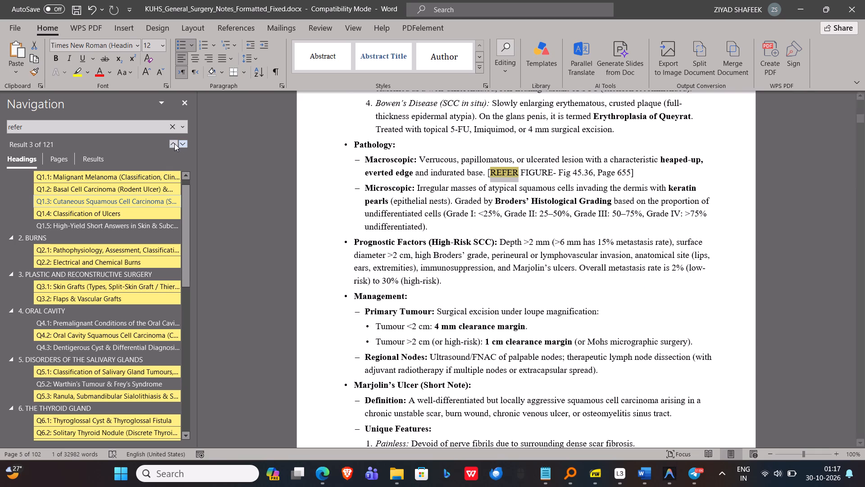
left_click(174, 143)
left_click(174, 143)
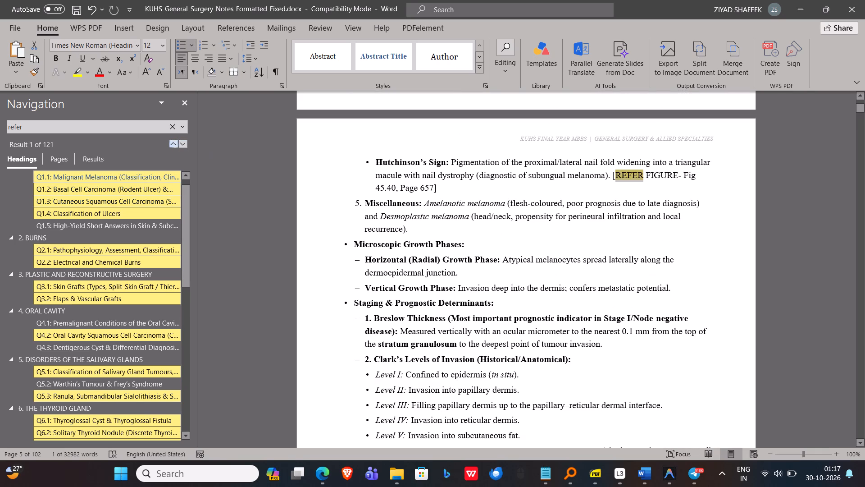
Find the Bailey & Love's Short Practice of Surgery PDF with a file search for bailey and open it in the PDF reader.
key("alt+Tab")
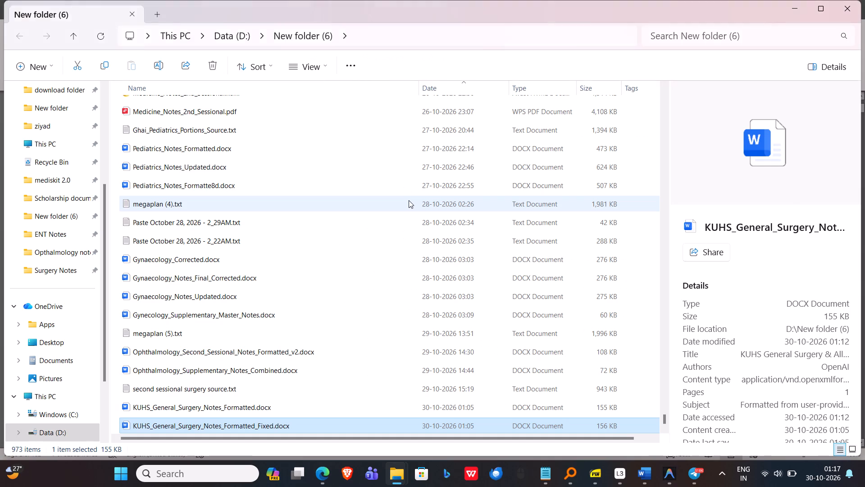
key("alt+Tab")
scroll(559, 229, "up", 2)
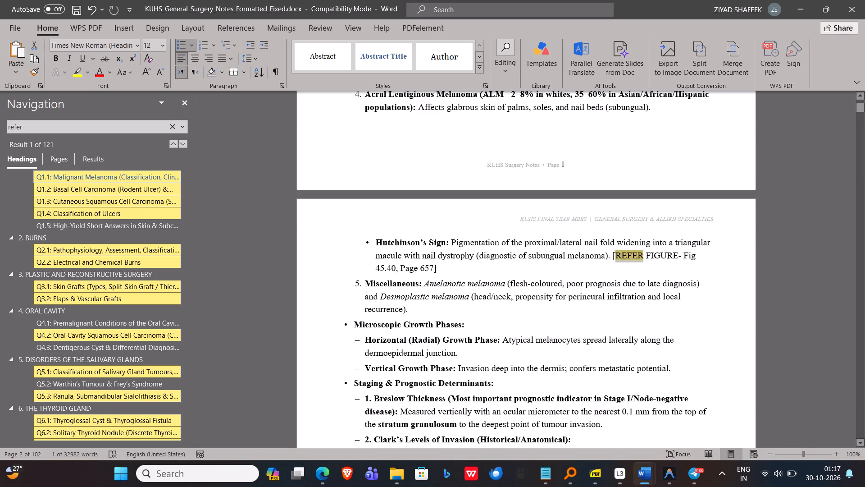
scroll(559, 229, "up", 1)
scroll(559, 229, "down", 2)
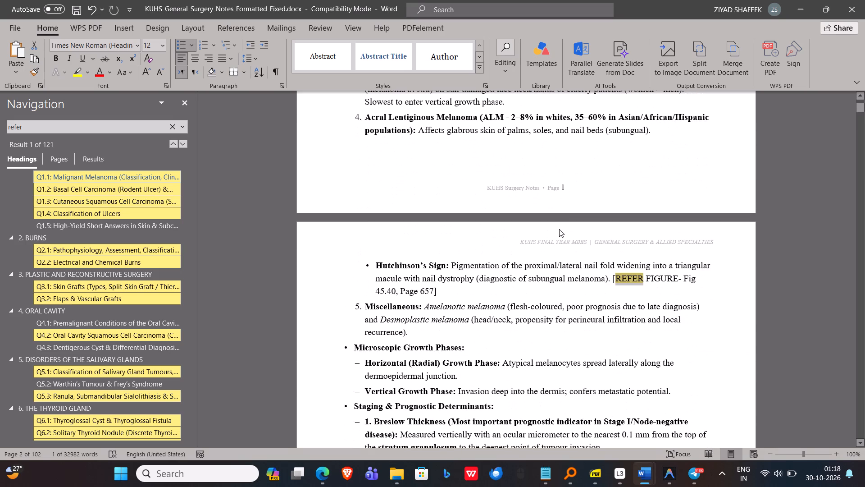
key("alt+Tab")
key("alt+Tab")
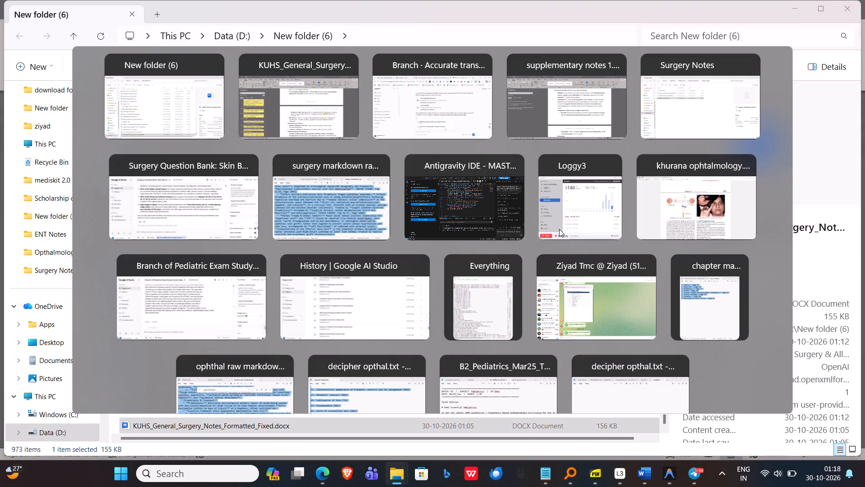
key("alt+Tab")
key("alt+Tab")
key("alt+Tab")
key("alt+Tab")
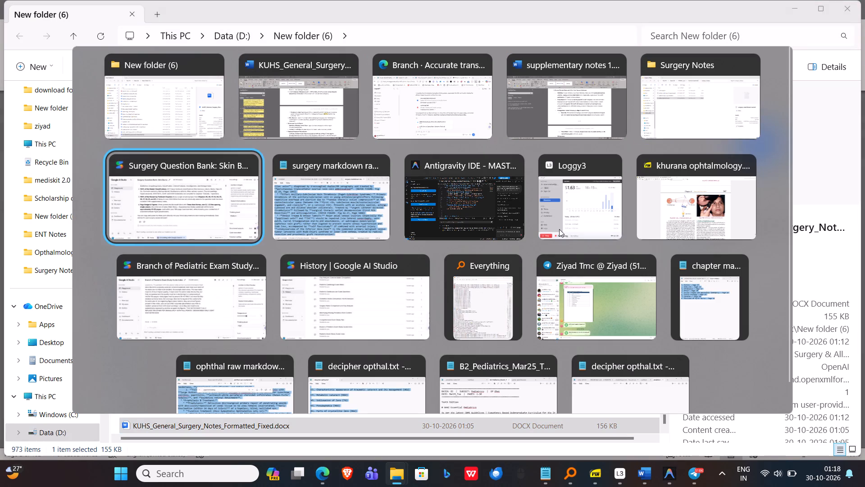
key("alt+Tab")
key("alt+Tab")
key("alt+Tab")
key("alt+Tab")
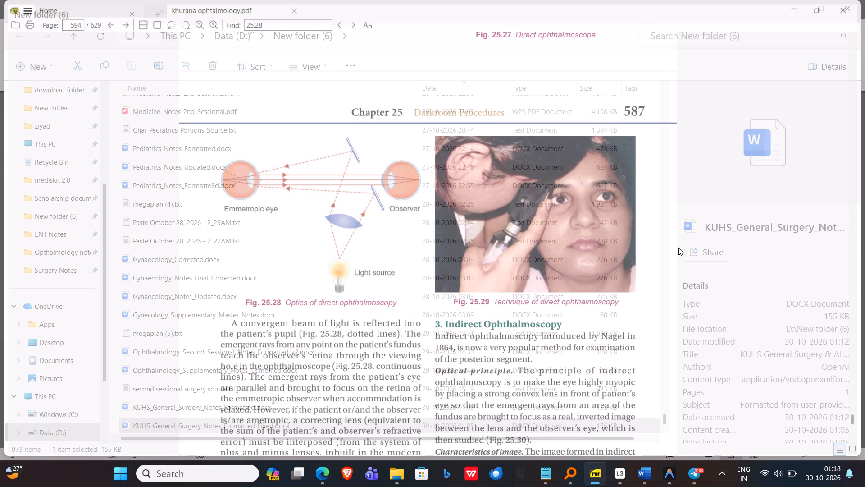
left_click(591, 473)
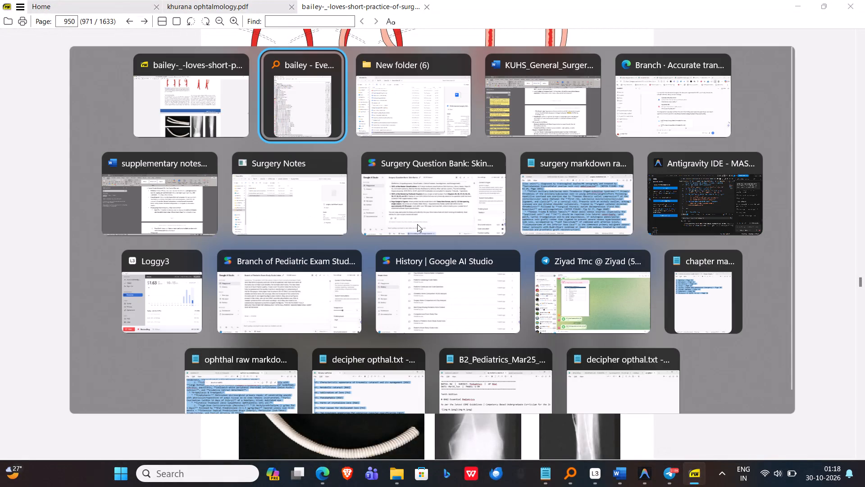
Switch back to the Word notes, check the page and result views of the refer search, and return to its first match.
key("Tab")
key("Tab")
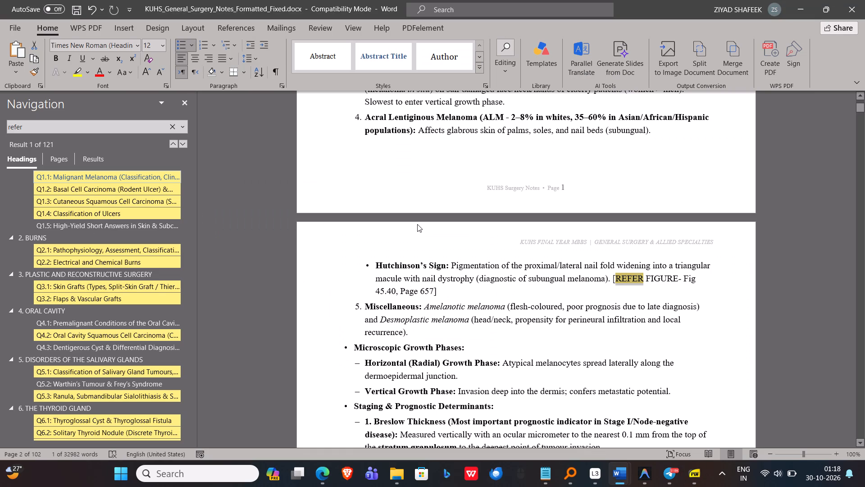
left_click(62, 161)
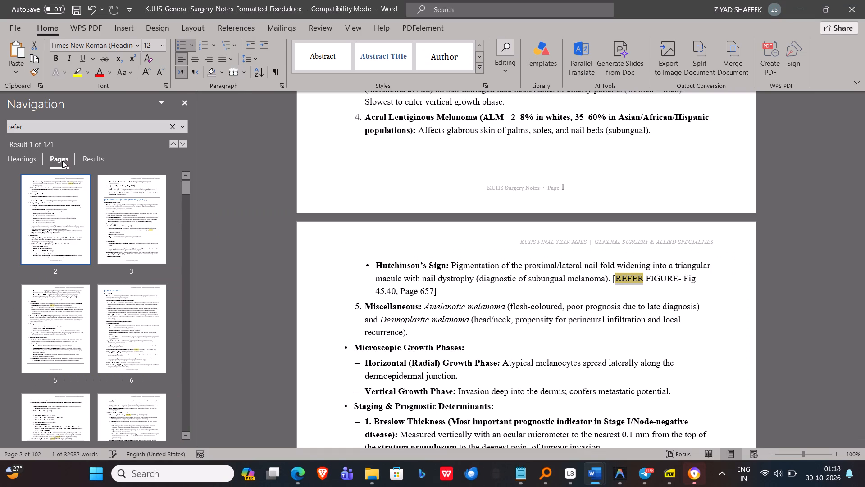
left_click(100, 165)
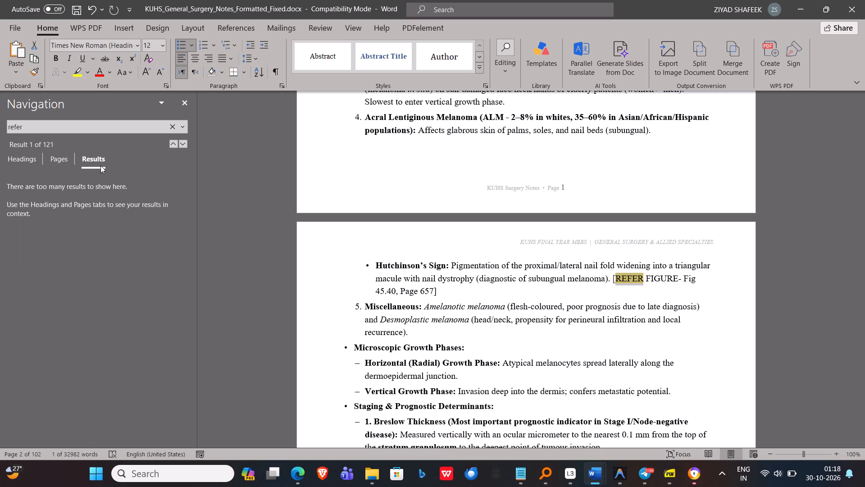
left_click(70, 127)
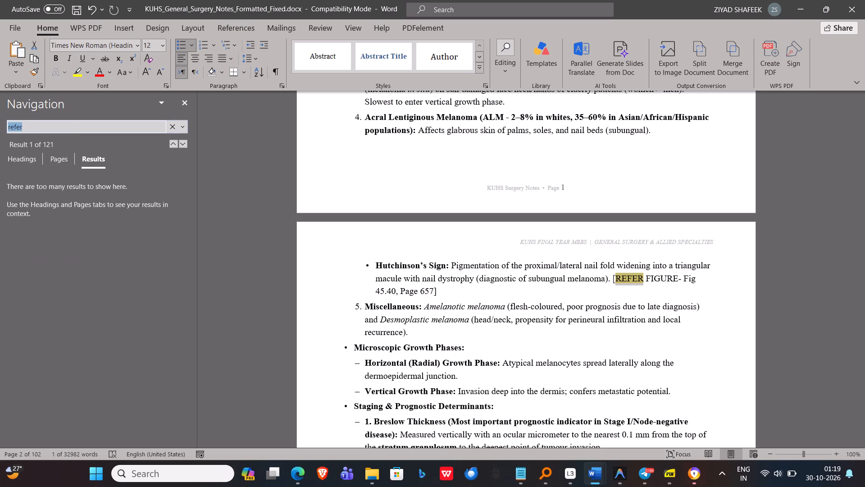
key("Return")
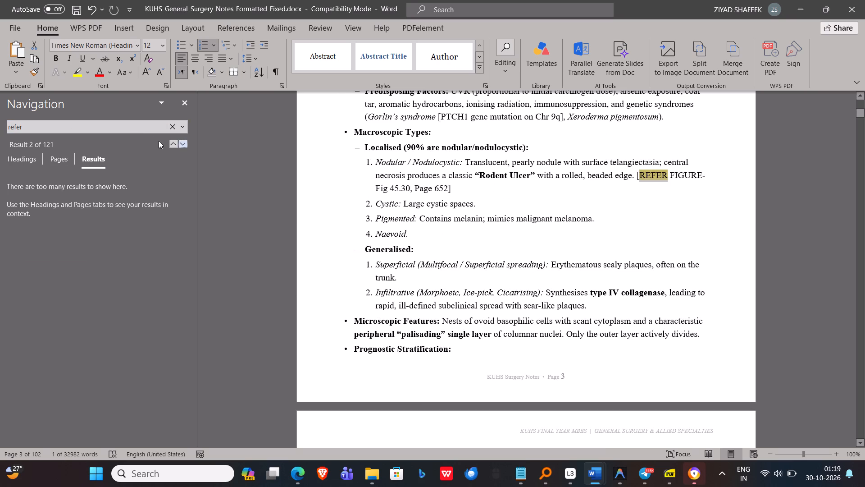
left_click(177, 144)
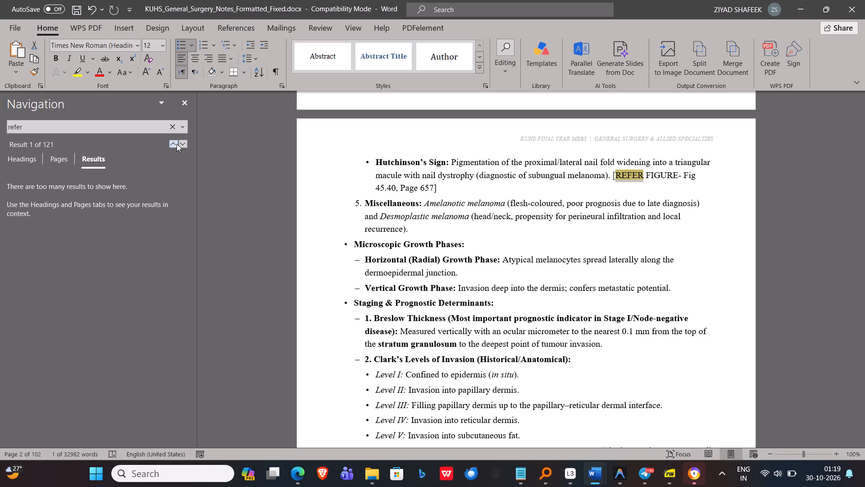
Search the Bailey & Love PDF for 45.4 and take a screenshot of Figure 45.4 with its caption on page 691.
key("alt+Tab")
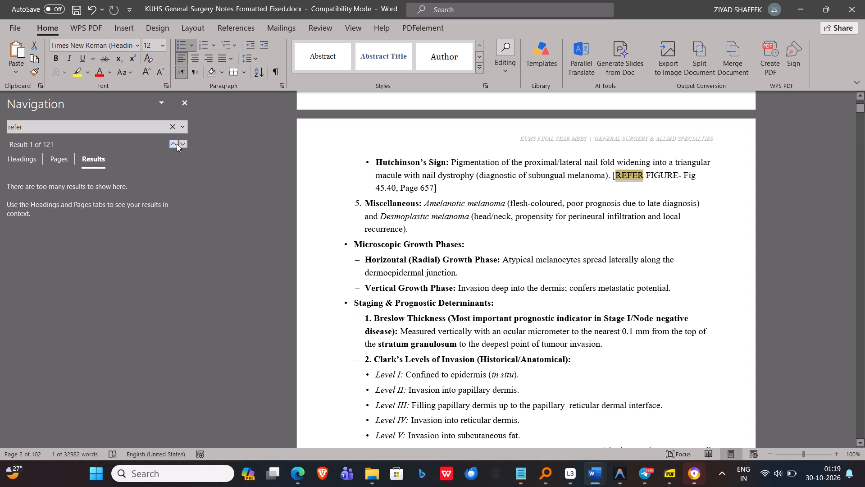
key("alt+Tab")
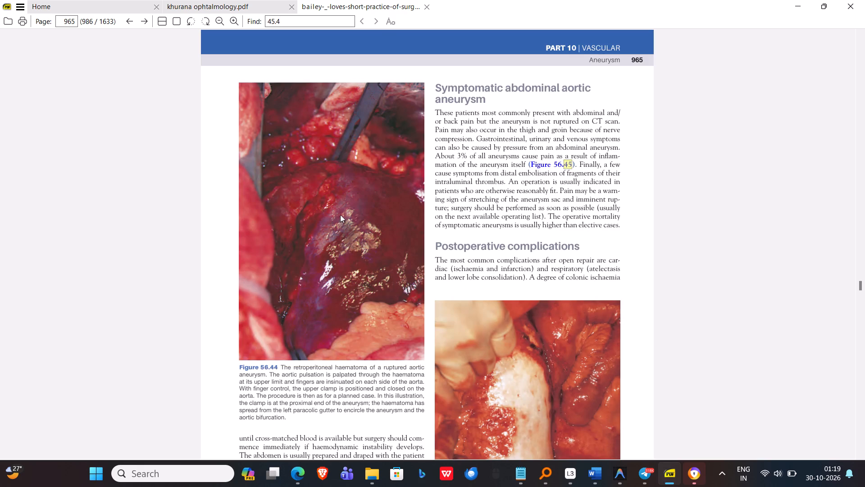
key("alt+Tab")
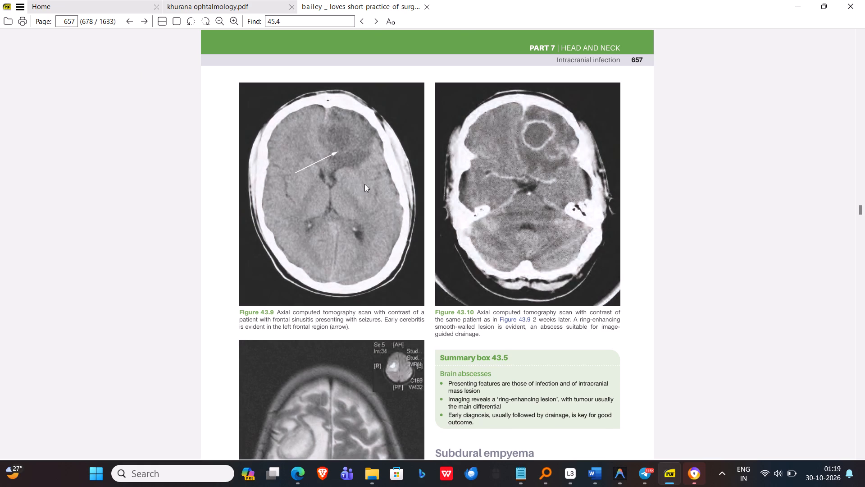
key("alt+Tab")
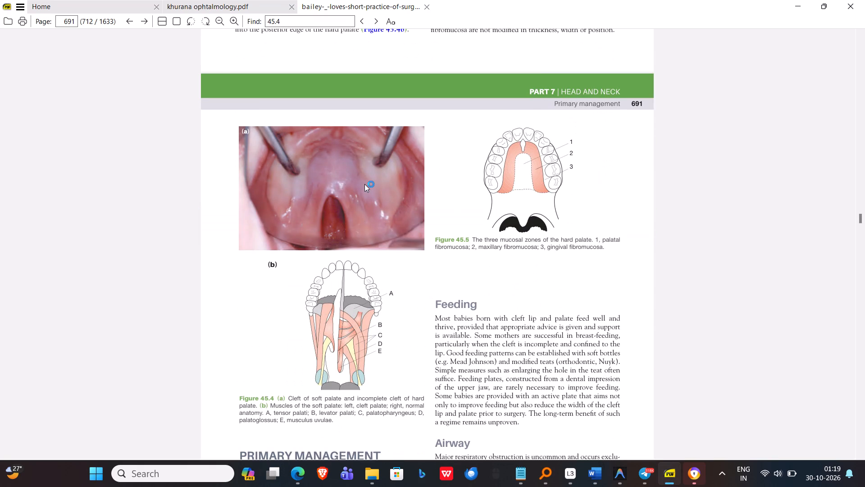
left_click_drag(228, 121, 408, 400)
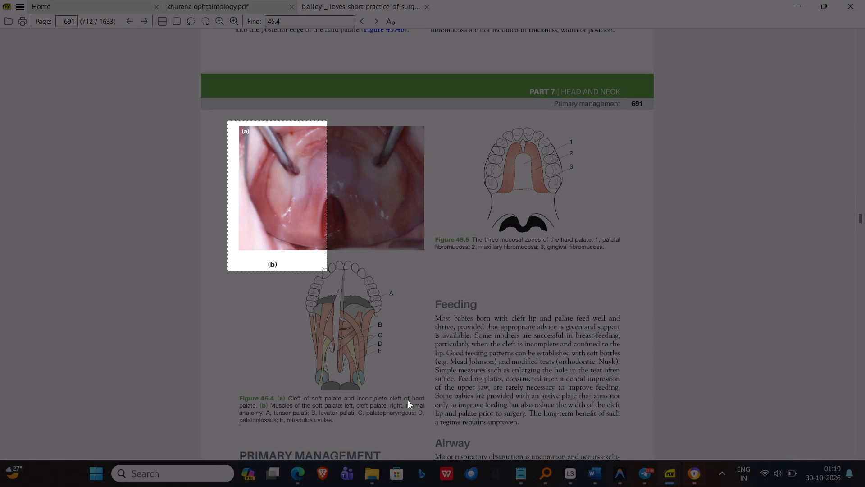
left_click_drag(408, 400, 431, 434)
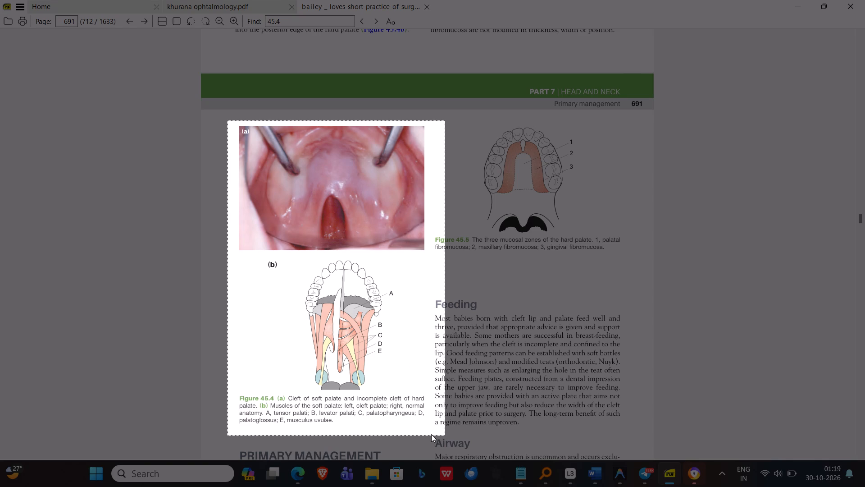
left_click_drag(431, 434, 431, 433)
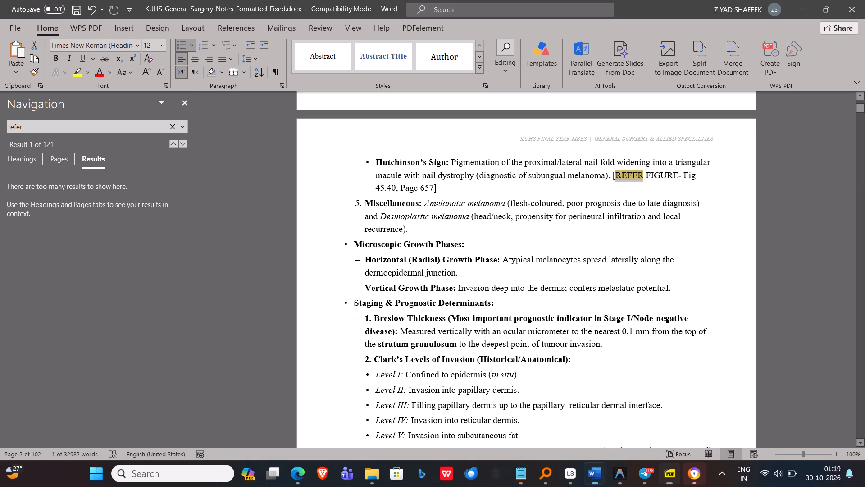
Search the Bailey & Love PDF for hutchinson's sign and take a screenshot of Figure 40.40 with its caption on page 610.
key("alt+Tab")
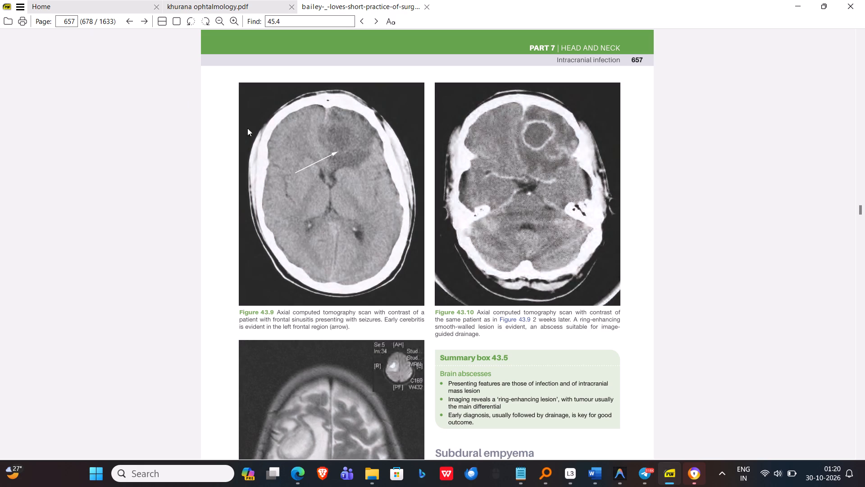
key("alt+Tab")
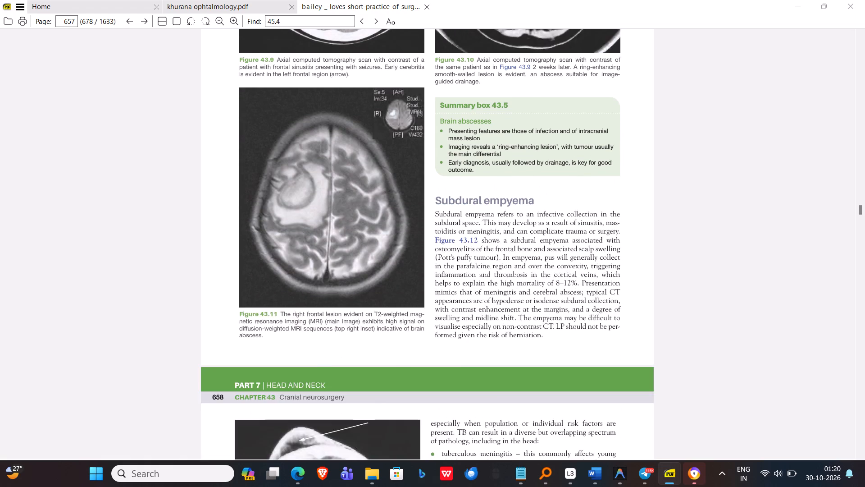
key("alt+Tab")
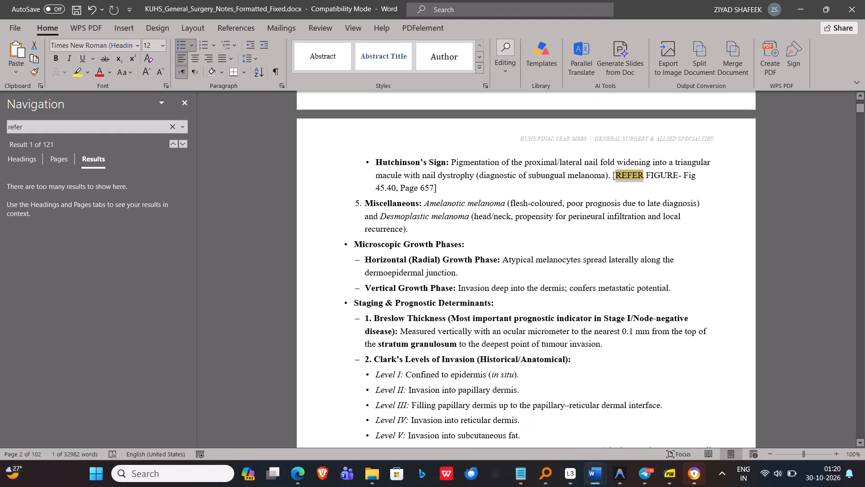
key("alt+Tab")
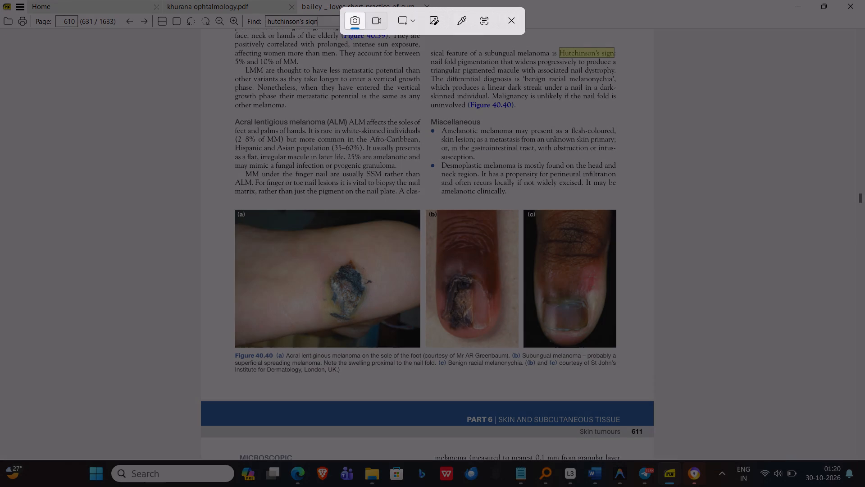
left_click_drag(227, 202, 622, 384)
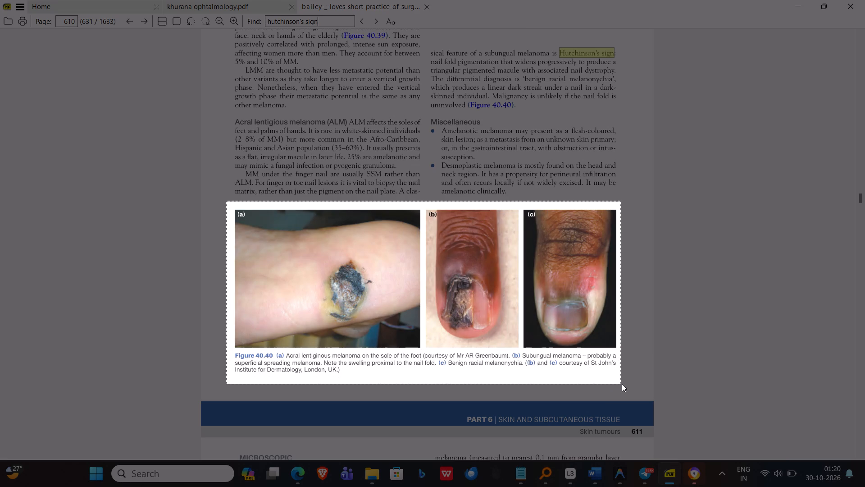
left_click_drag(622, 384, 622, 384)
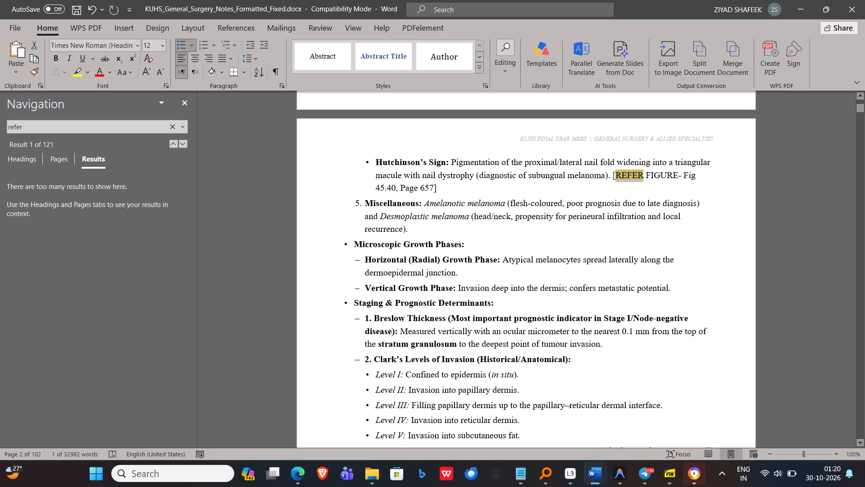
Delete the REFER FIGURE- Fig 45.40, Page 657 placeholder after Hutchinson's Sign and paste the captured Figure 40.40 on an unbulleted line below it.
key("alt+Tab")
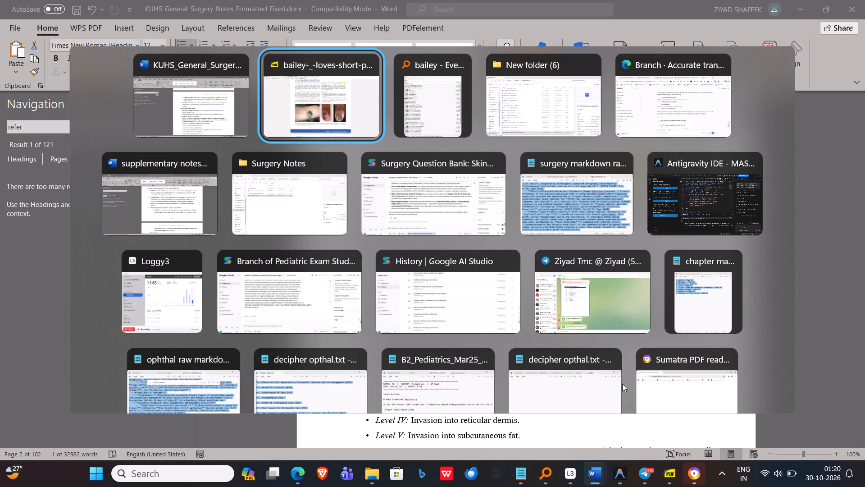
left_click(355, 112)
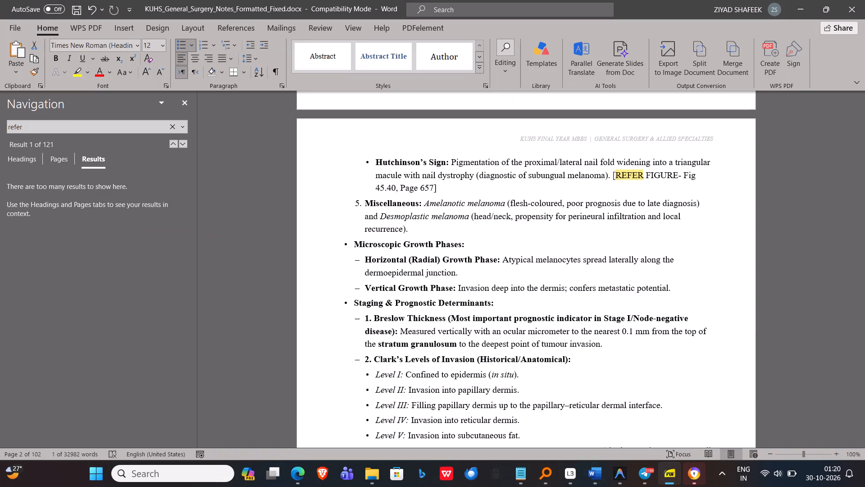
left_click_drag(494, 190, 541, 193)
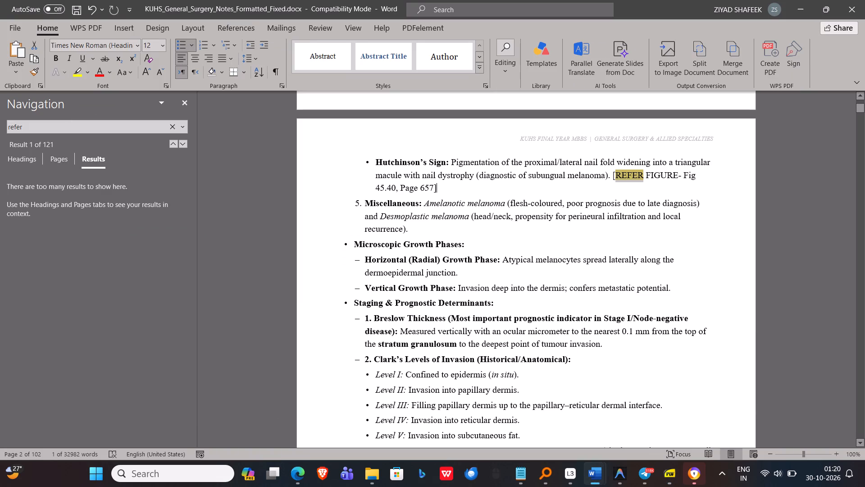
left_click_drag(541, 193, 610, 176)
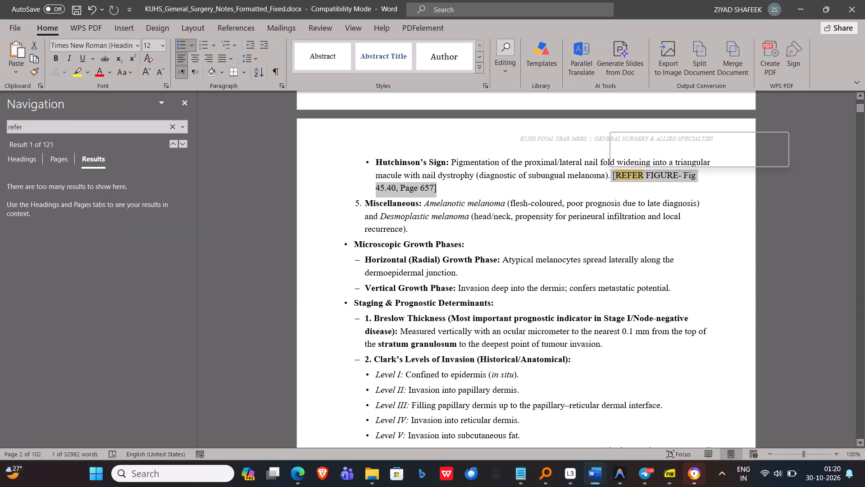
key("BackSpace")
key("Return")
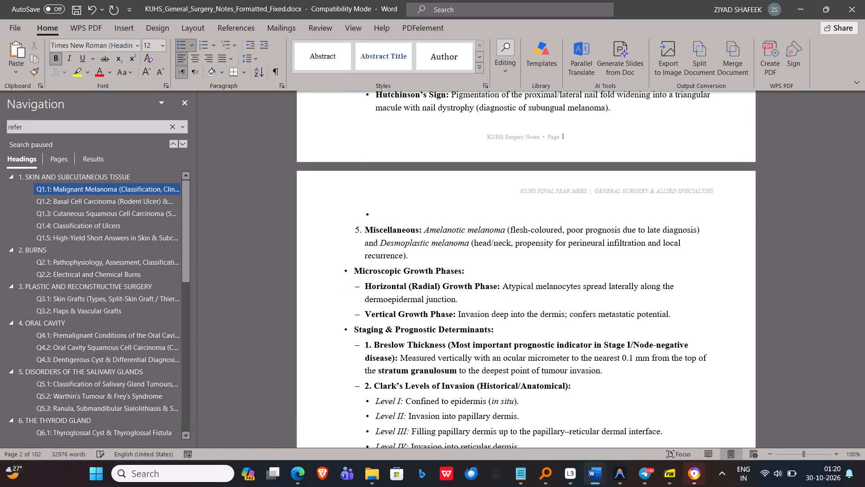
key("BackSpace")
key("BackSpace")
key("BackSpace")
key("ctrl+v")
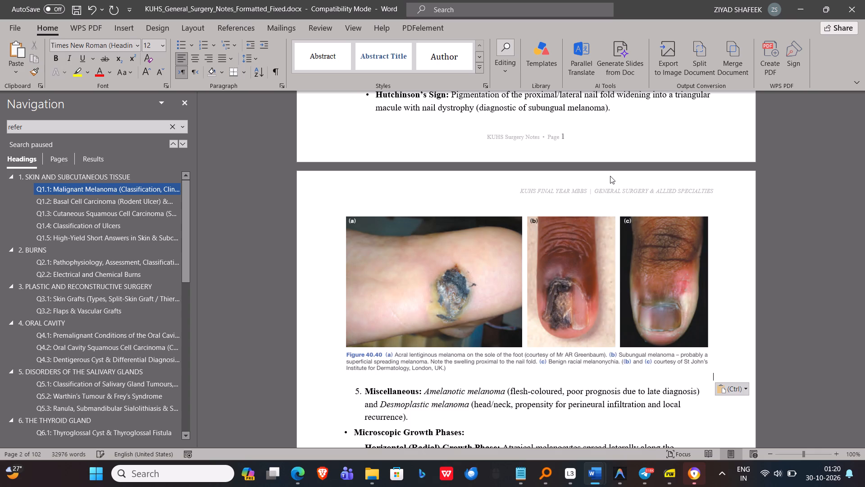
Go to the next refer match in the Word notes, at the nodular basal cell carcinoma entry.
key("alt+Tab")
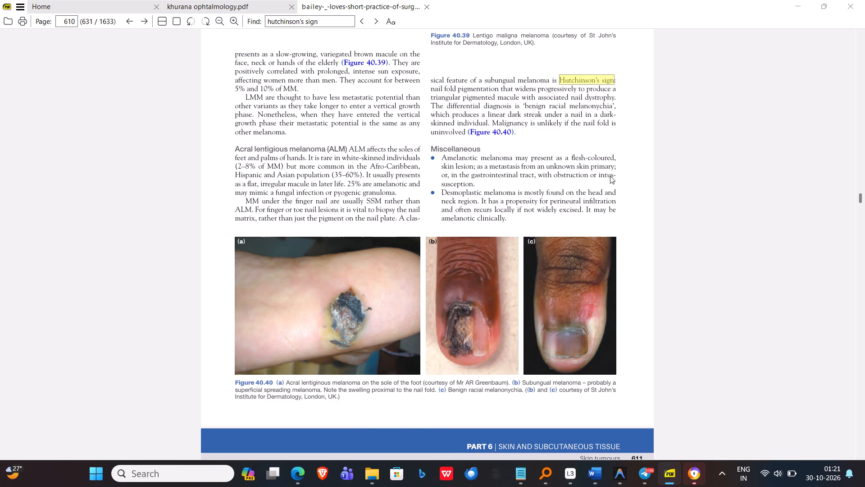
key("ctrl+f")
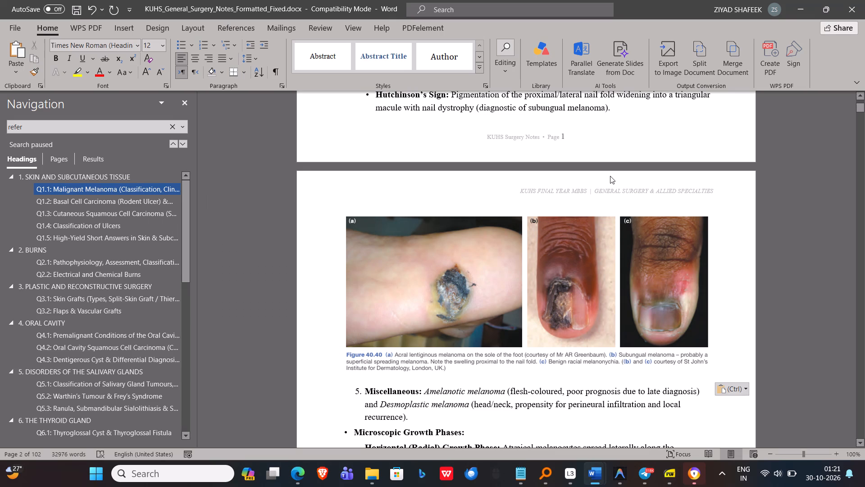
key("Return")
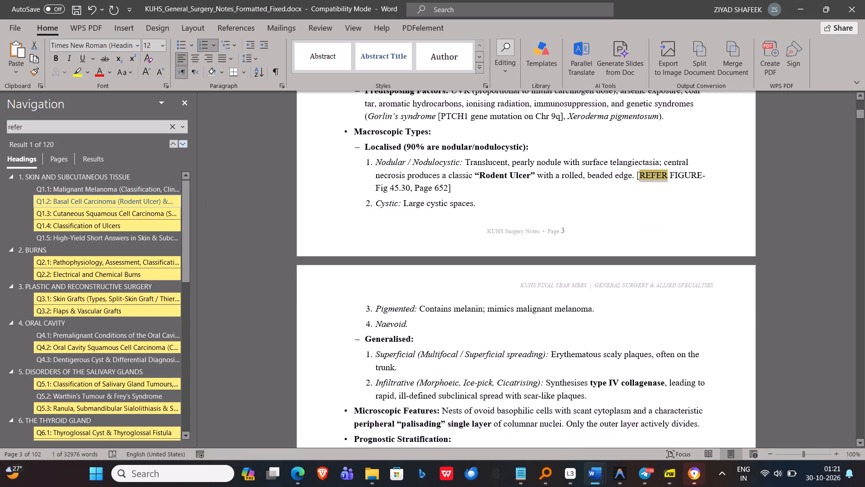
key("alt+Tab")
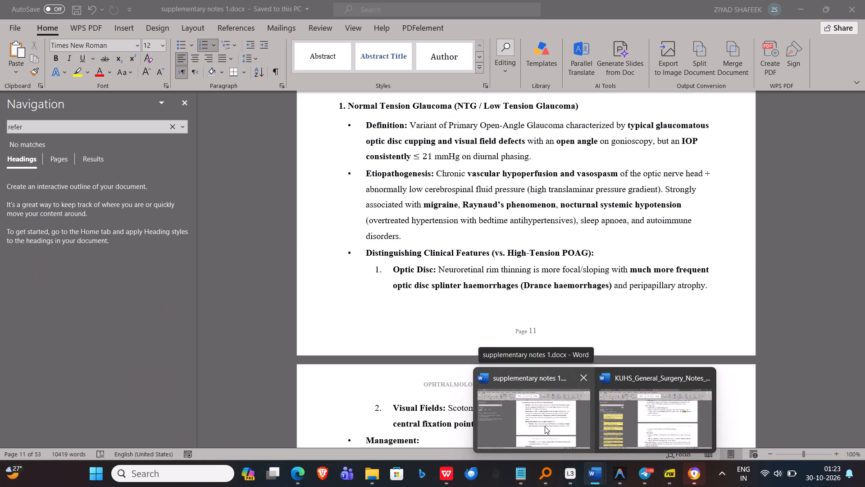
left_click(637, 433)
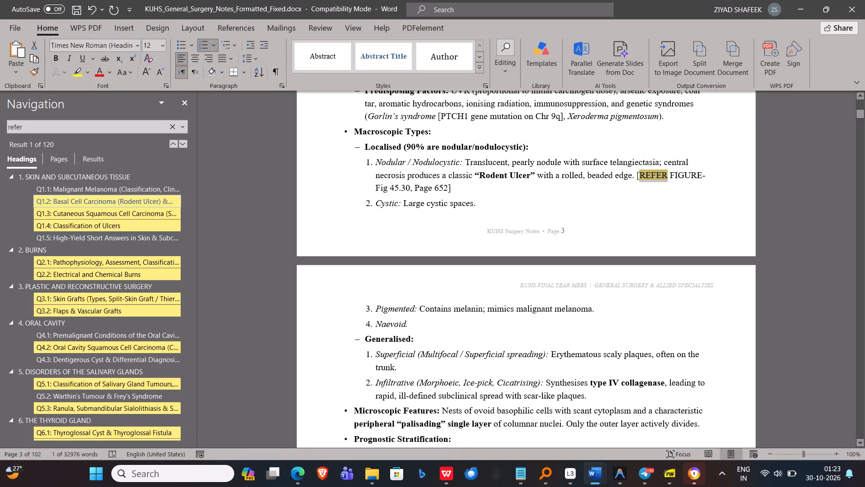
Switch to the open Bailey & Love PDF and look up 45.30 in it.
left_click(676, 481)
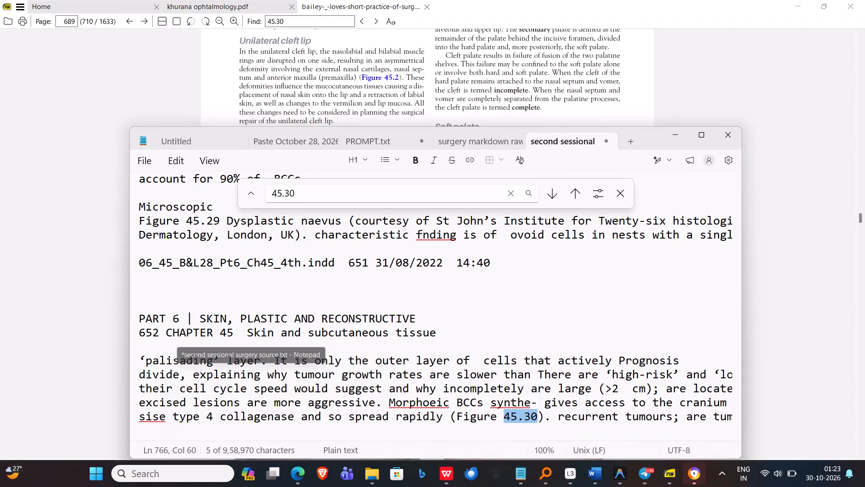
Switch to the second sessional surgery source text in Notepad and examine the passages around Figure 45.30 and the start of Chapter 45.
left_click(291, 328)
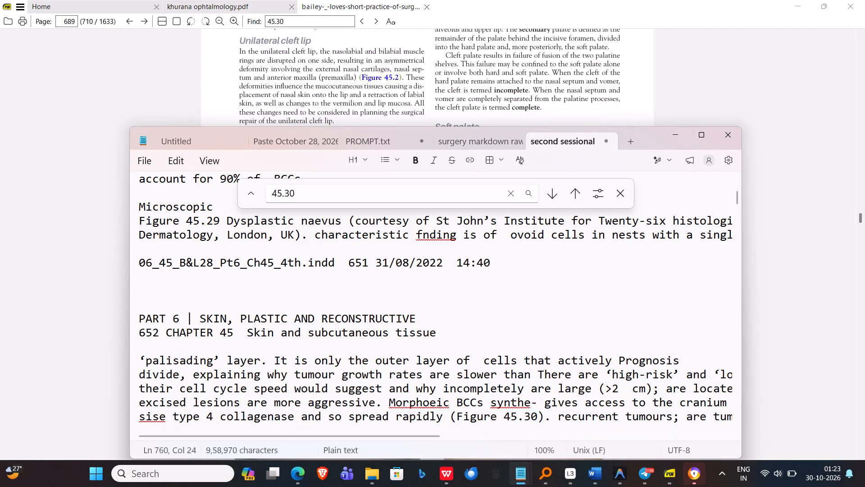
scroll(291, 328, "down", 1)
scroll(291, 328, "up", 1)
scroll(291, 328, "down", 1)
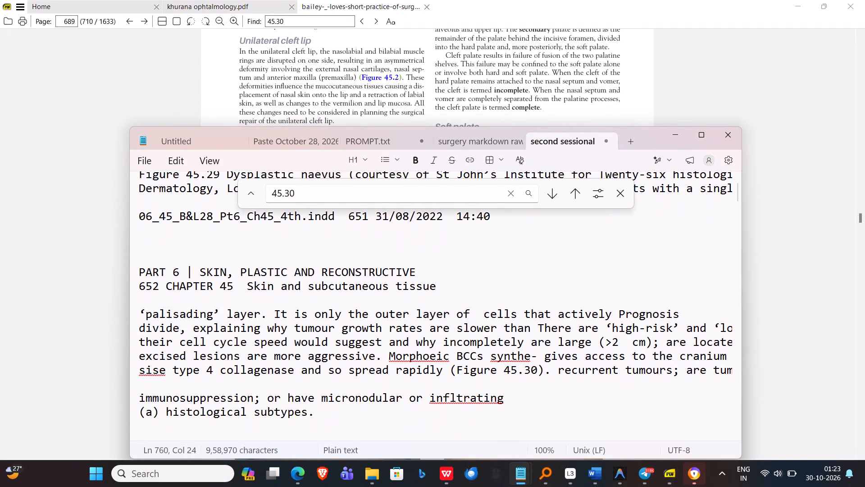
scroll(291, 328, "down", 1)
scroll(291, 328, "up", 1)
scroll(291, 328, "down", 1)
scroll(291, 328, "up", 4)
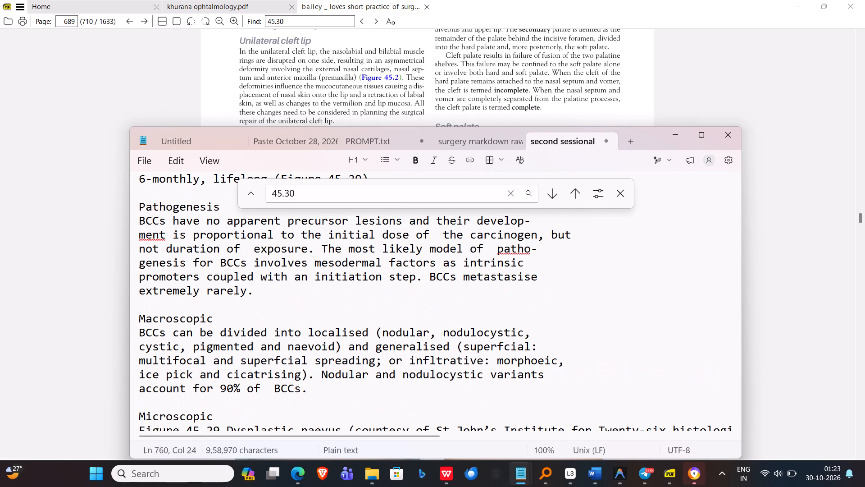
scroll(291, 328, "up", 11)
scroll(291, 328, "up", 15)
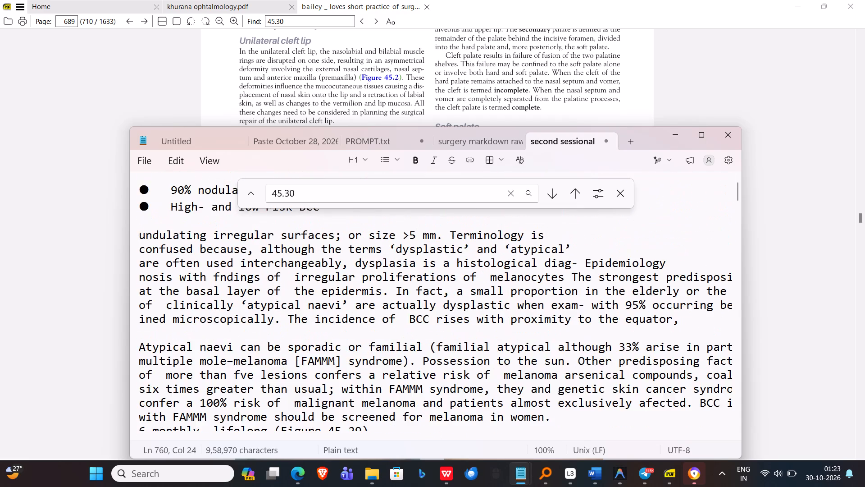
scroll(291, 328, "up", 19)
scroll(291, 328, "down", 3)
scroll(291, 328, "up", 20)
scroll(291, 328, "up", 6)
scroll(291, 328, "down", 4)
scroll(291, 328, "up", 18)
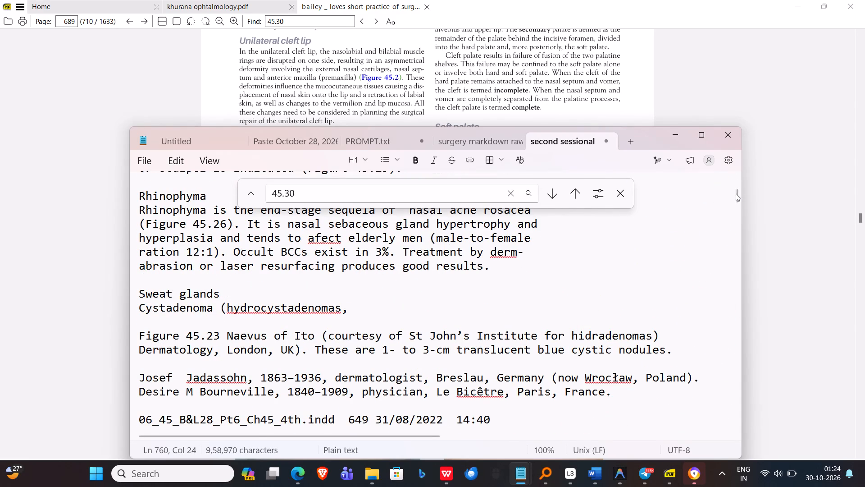
left_click_drag(736, 193, 742, 174)
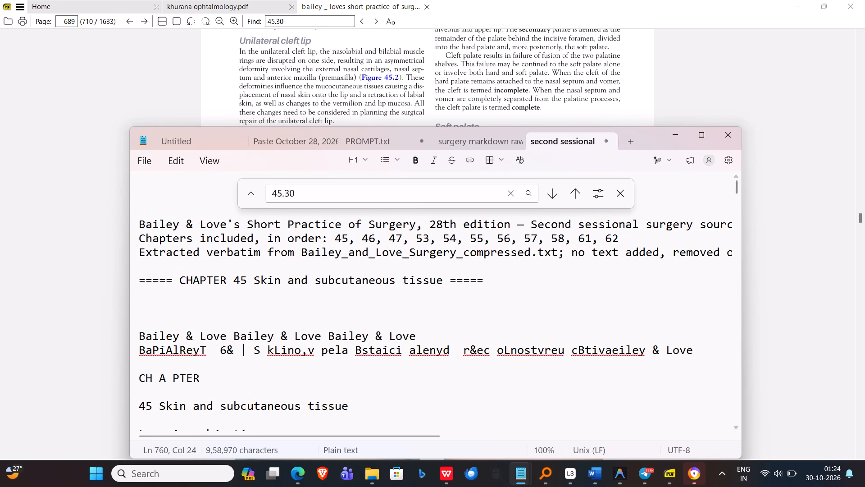
scroll(559, 299, "down", 1)
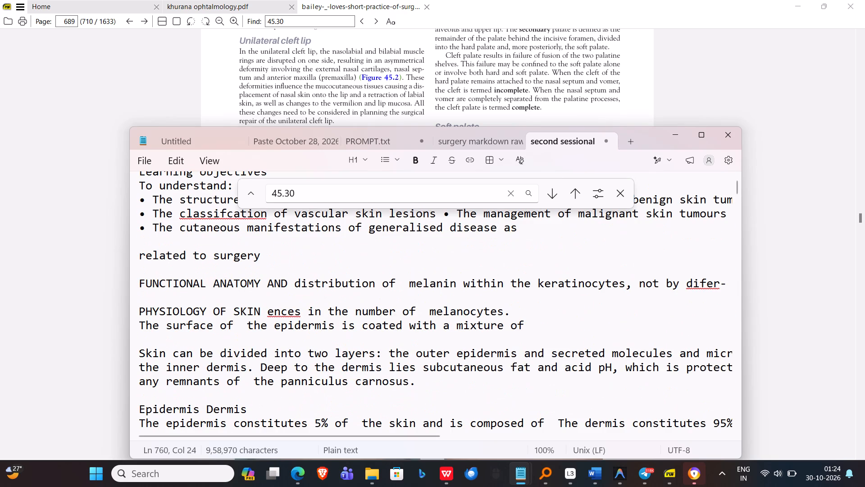
Find the Skin and subcutaneous tissue chapter in the open Bailey & Love PDF and compare it with the source text's edition and chapter header.
key("alt+Tab")
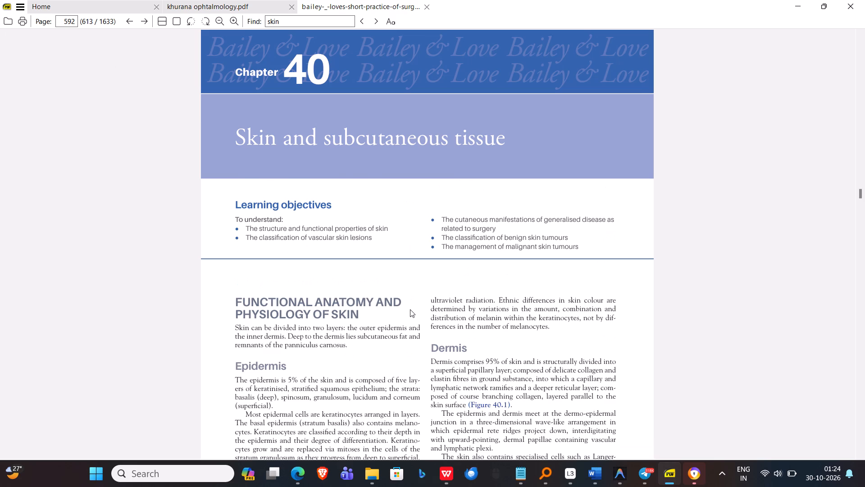
scroll(605, 41, "up", 12)
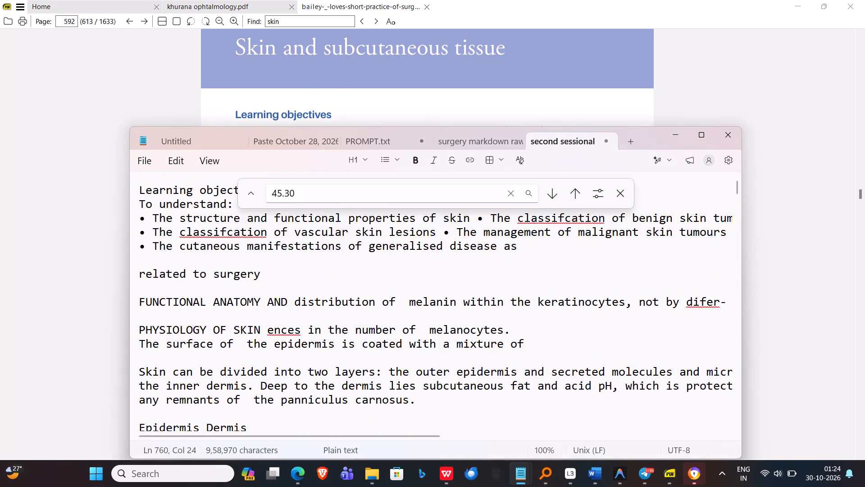
scroll(410, 309, "up", 17)
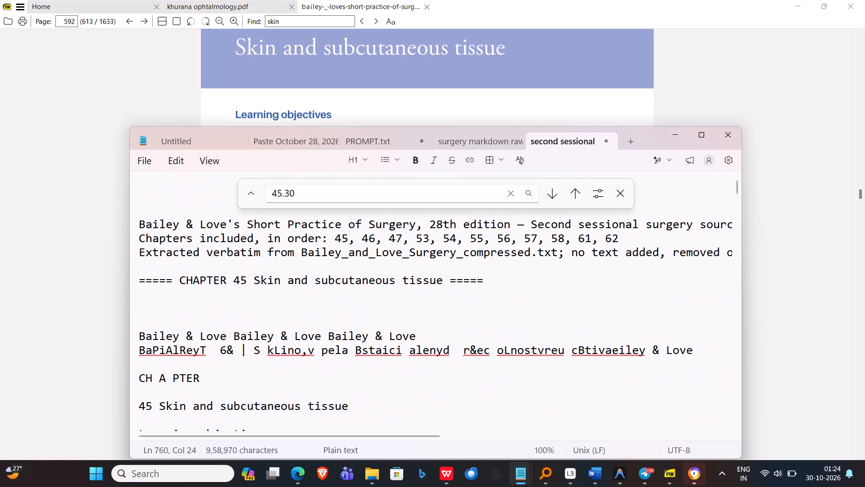
scroll(410, 309, "left", 1)
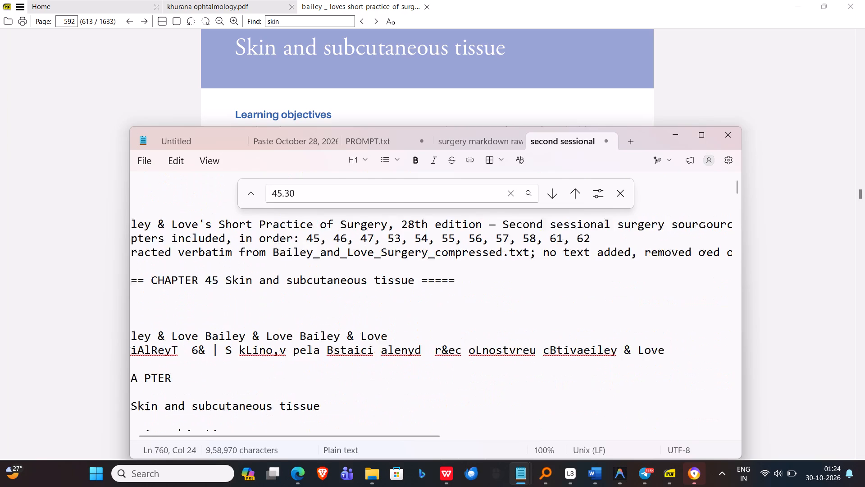
scroll(410, 309, "left", 2)
scroll(410, 309, "right", 17)
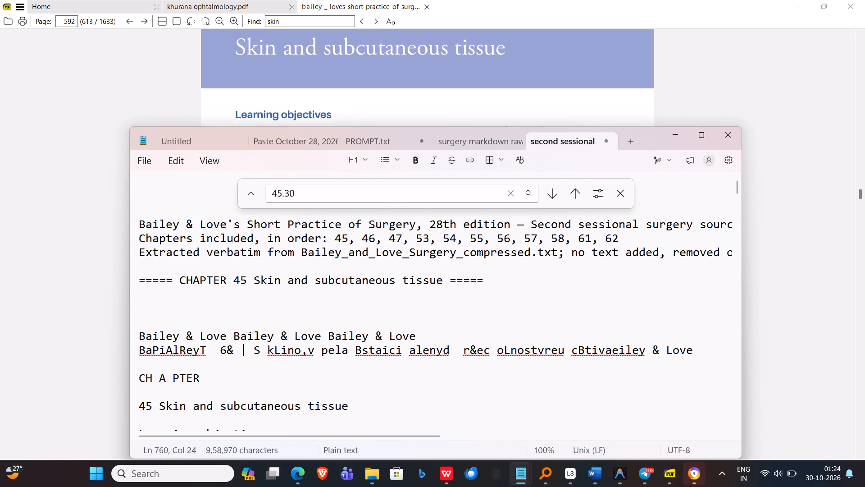
Search for bailey in Everything and open bailey_and_love_surgery.pdf, the 28th edition.
key("alt+Tab")
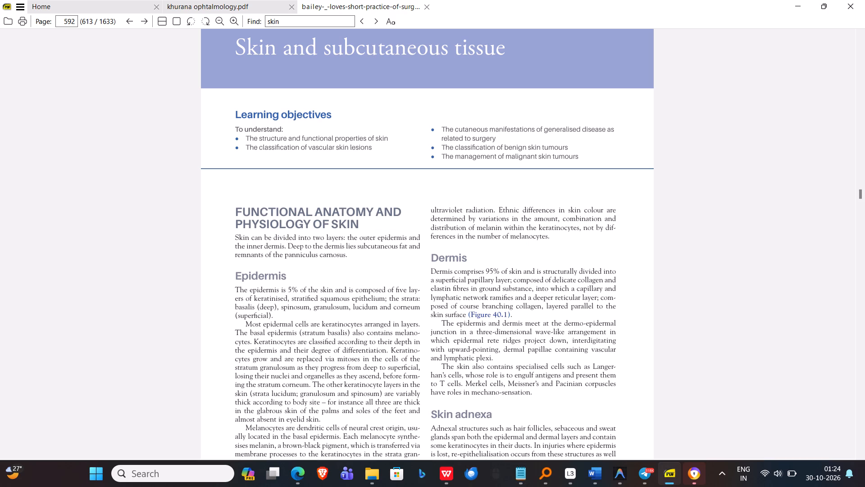
key("Tab")
key("Tab")
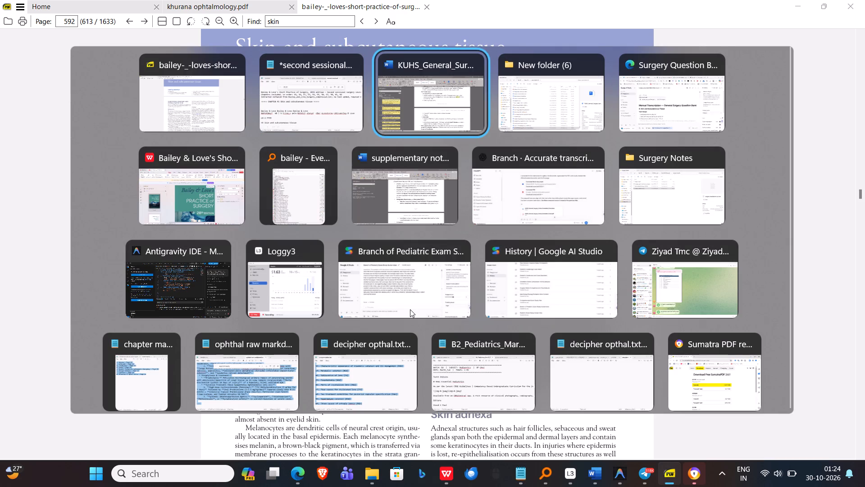
key("Tab")
key("Tab")
key("Tab")
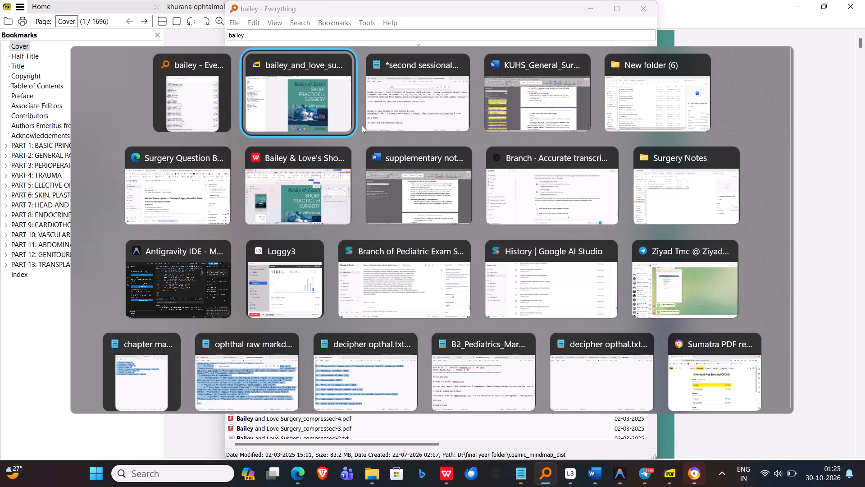
Check the figure reference in the Word notes, find 45.30 in the 28th edition PDF, and snip Figure 45.30 with its caption from page 652.
key("Tab")
key("Tab")
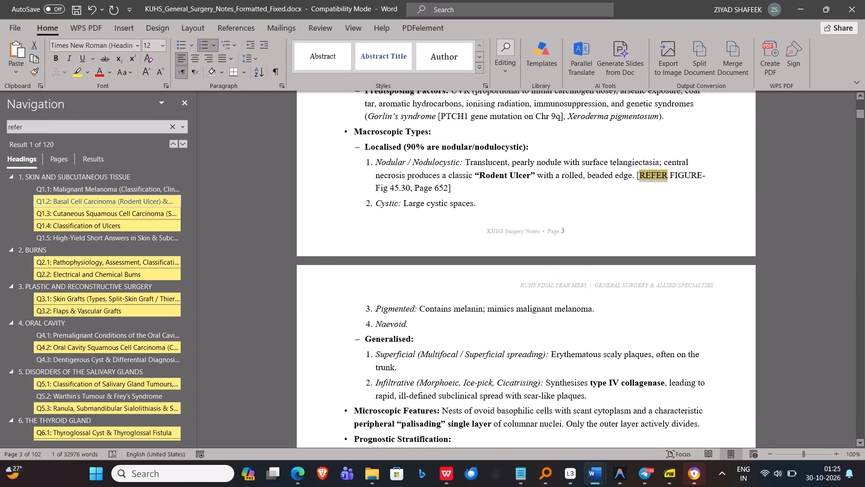
key("alt+Tab")
key("alt+Tab")
key("alt+Tab")
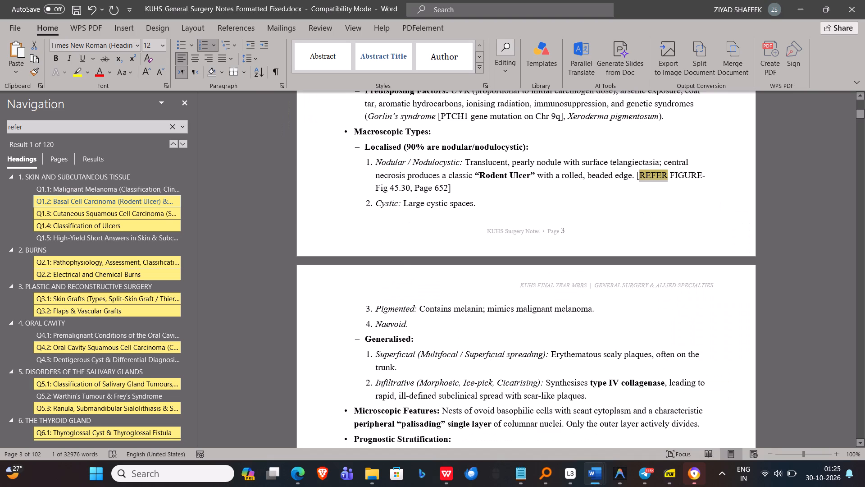
key("alt+Tab")
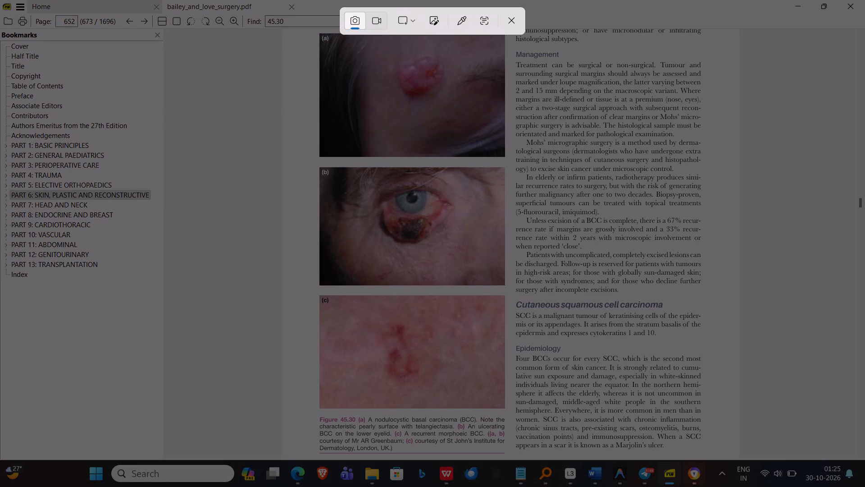
left_click_drag(314, 32, 504, 453)
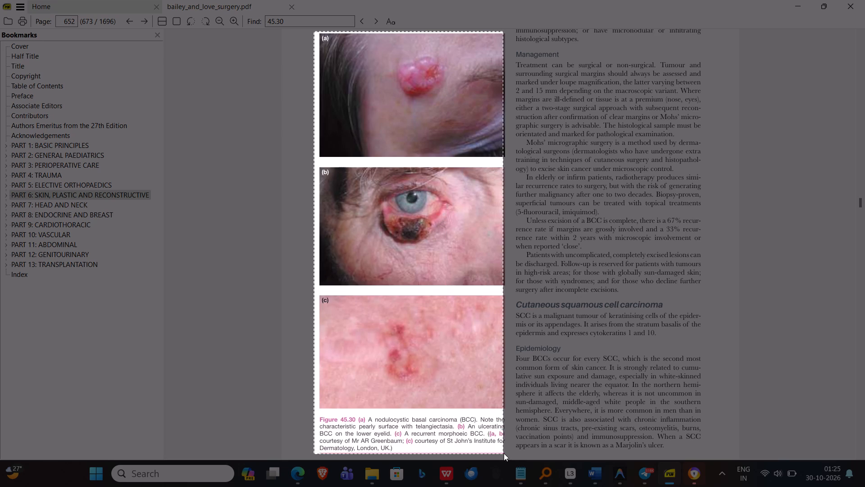
left_click_drag(504, 453, 507, 456)
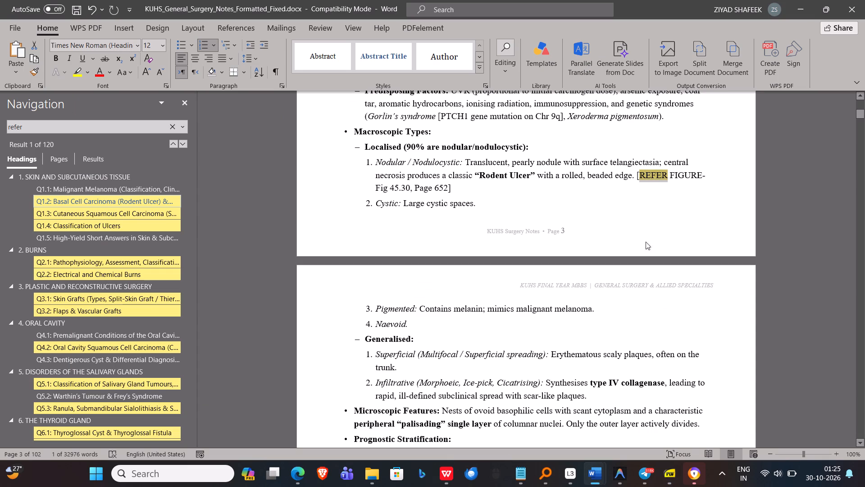
Replace the Fig 45.30 placeholder after the Rodent Ulcer sentence with the snipped figure on its own line, and shrink the picture slightly.
left_click_drag(664, 184, 631, 173)
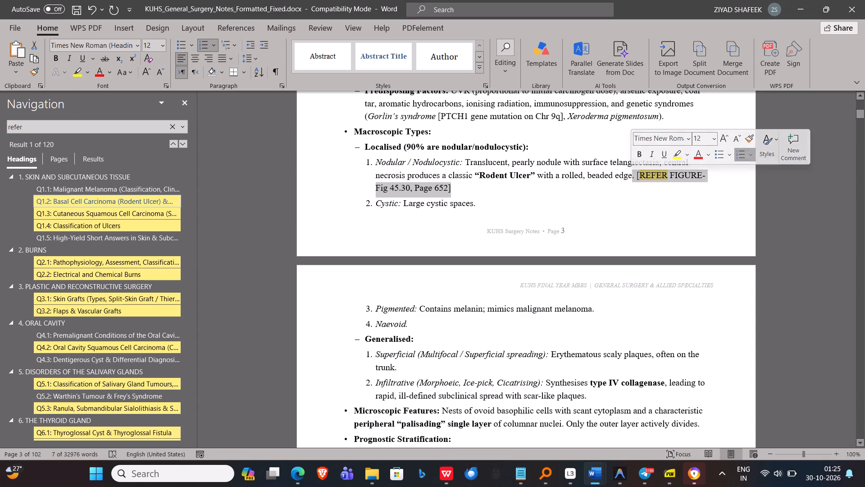
left_click(640, 185)
left_click(647, 185)
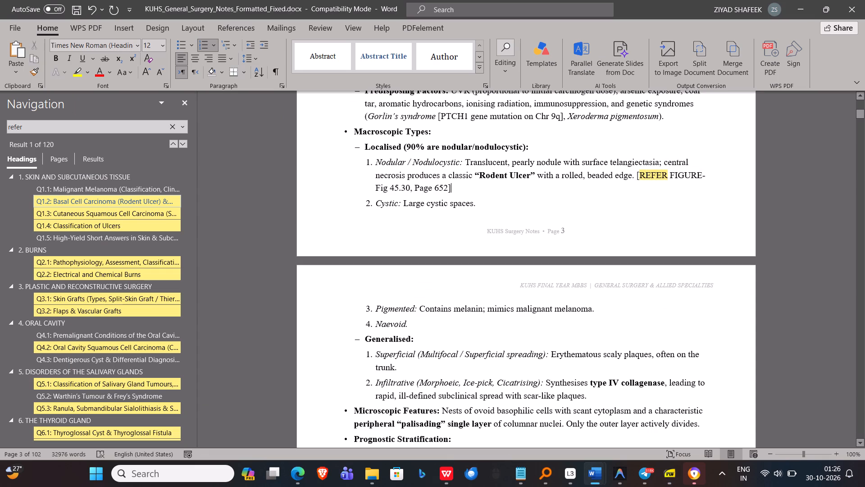
left_click(85, 158)
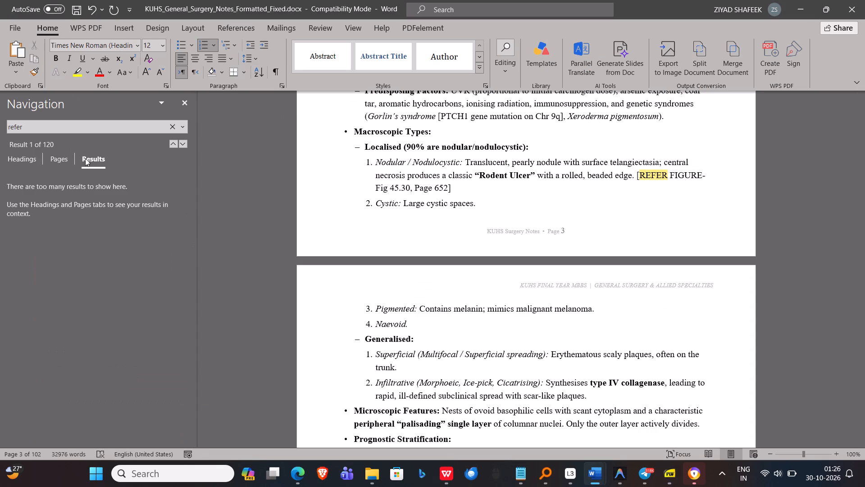
left_click_drag(659, 188, 649, 181)
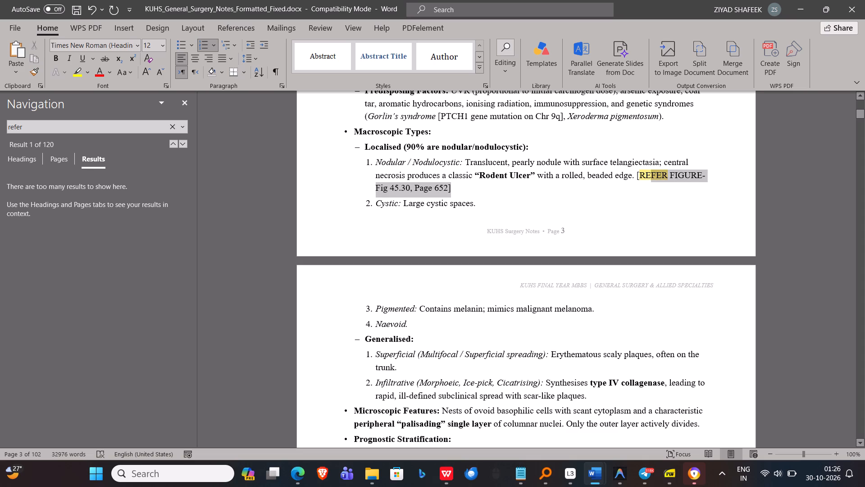
left_click_drag(649, 181, 637, 178)
key("BackSpace")
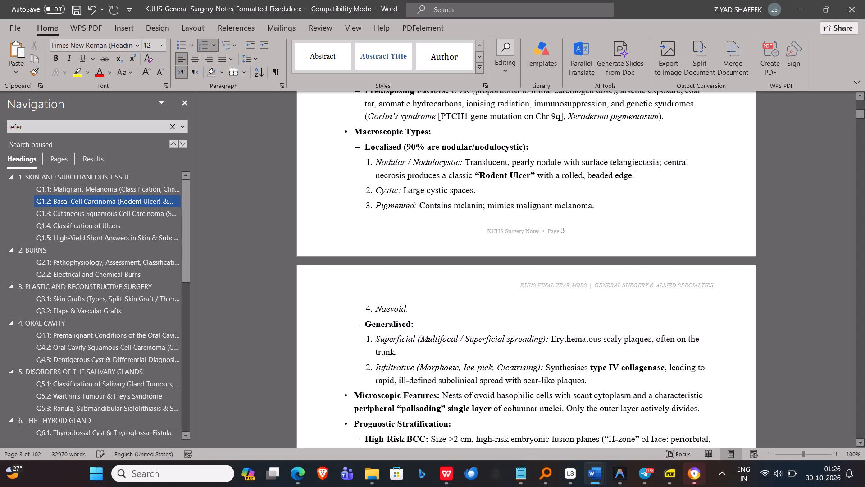
key("Return")
key("BackSpace")
key("BackSpace")
key("BackSpace")
key("ctrl+v")
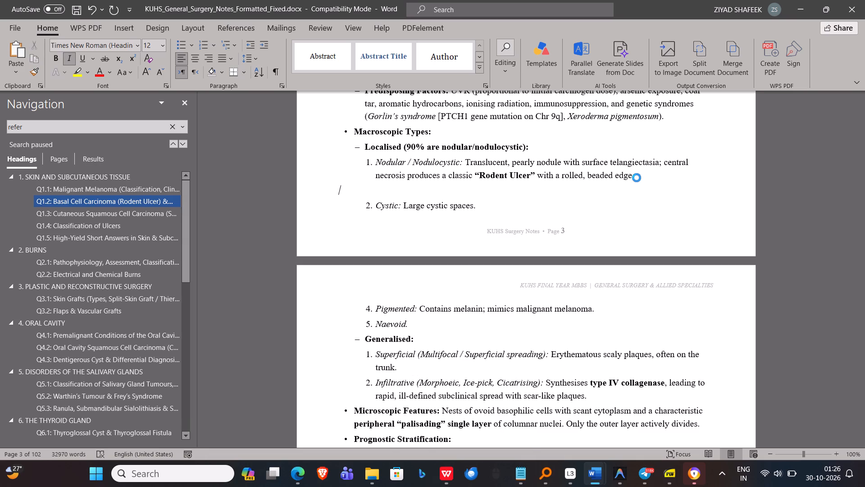
left_click(482, 277)
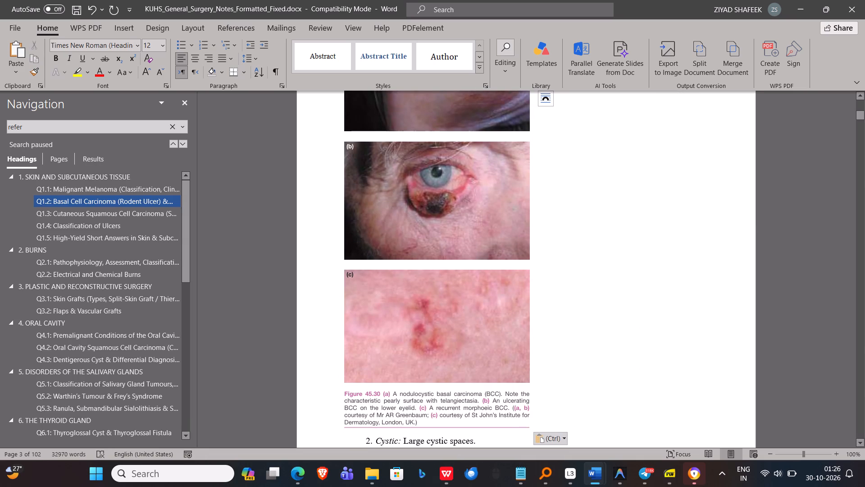
left_click_drag(531, 431, 492, 382)
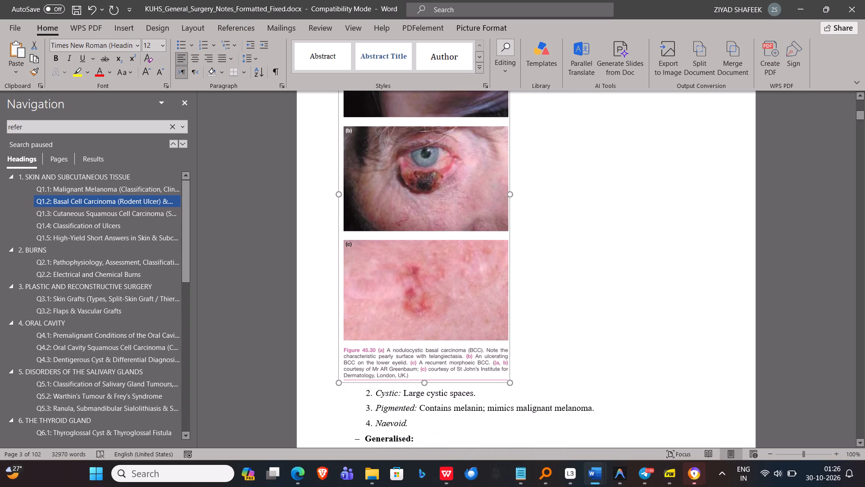
Go to the next REFER placeholder, find 45.36 in the Bailey & Love PDF, and snip Figure 45.36 with its caption from page 655.
left_click(183, 145)
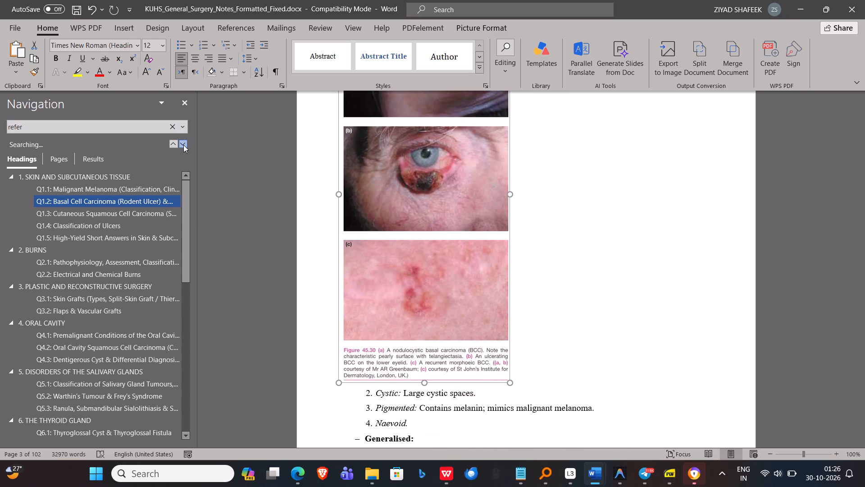
key("alt+Tab")
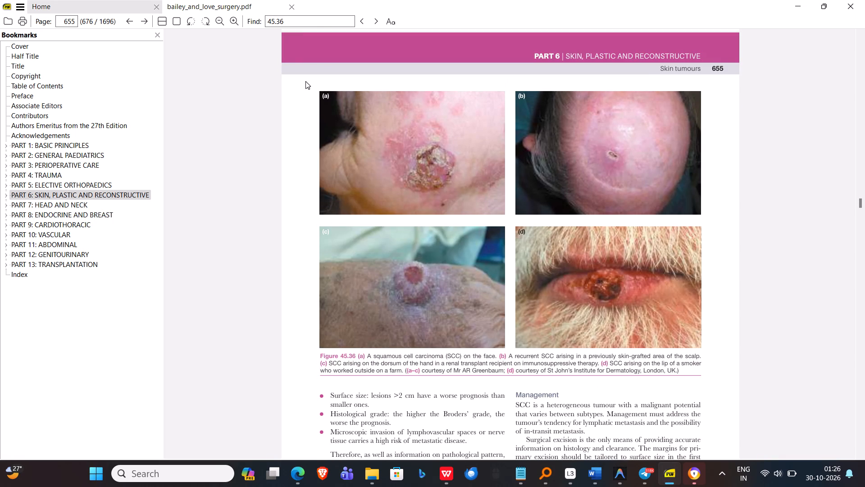
left_click_drag(310, 83, 443, 205)
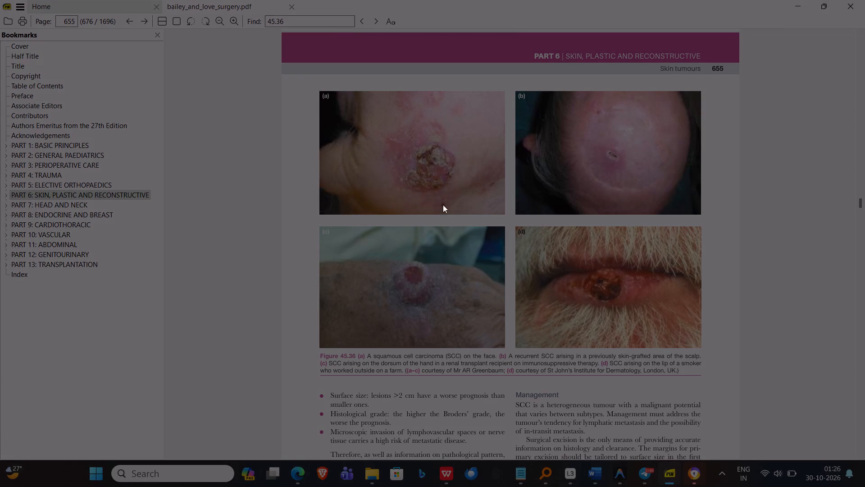
left_click_drag(443, 205, 705, 379)
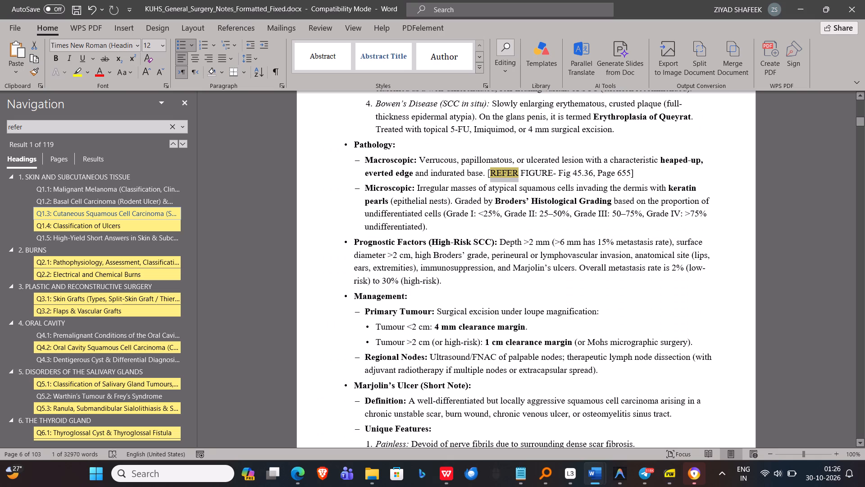
Replace the Fig 45.36 placeholder under the squamous cell carcinoma's Macroscopic pathology with the snipped figure on its own line.
left_click_drag(644, 173, 486, 177)
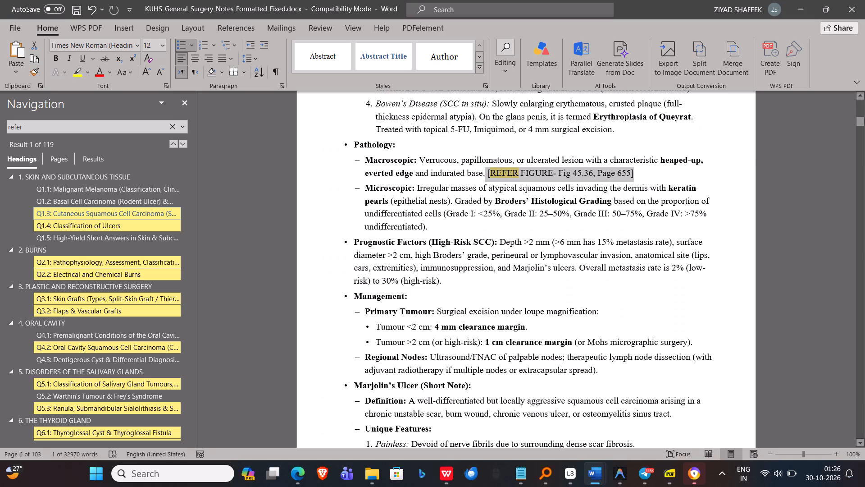
key("BackSpace")
key("Return")
key("BackSpace")
key("BackSpace")
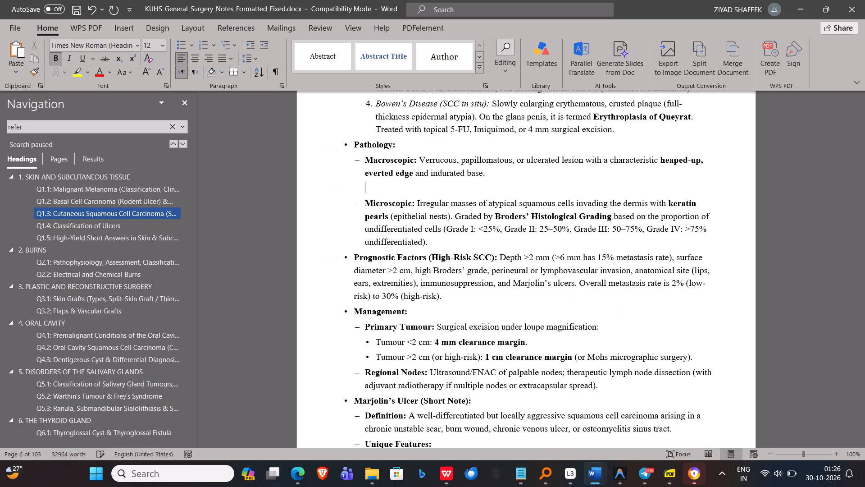
key("ctrl+v")
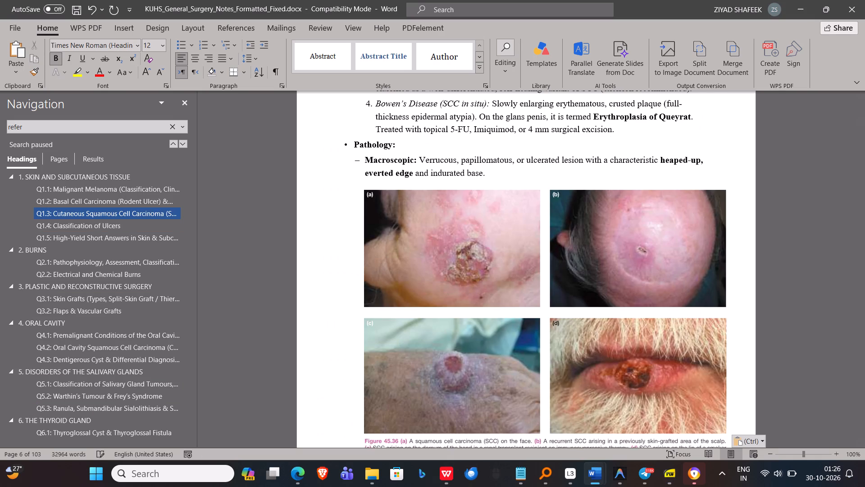
left_click(543, 325)
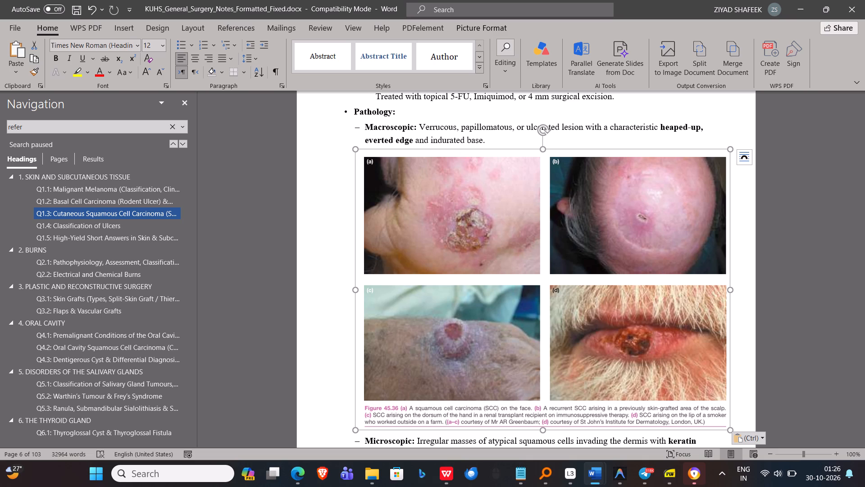
Go to the next REFER placeholder, find 45.51 in the PDF, and snip Figure 45.51 with its caption from page 663.
left_click(181, 143)
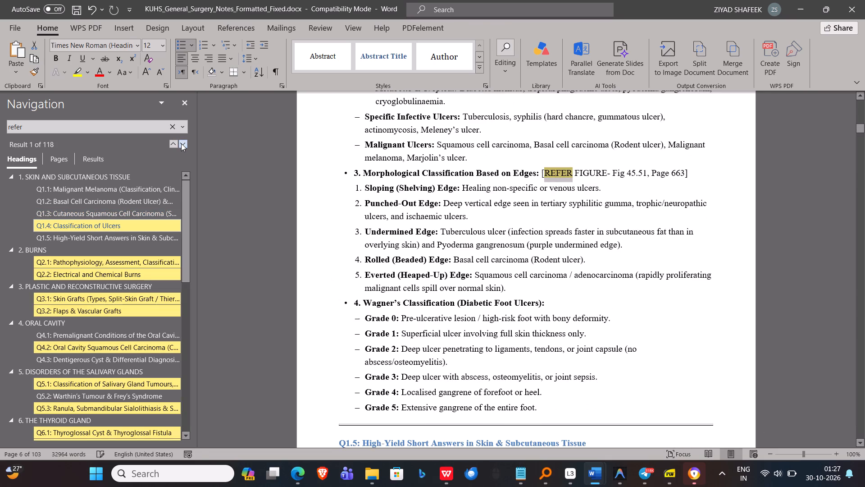
key("alt+Tab")
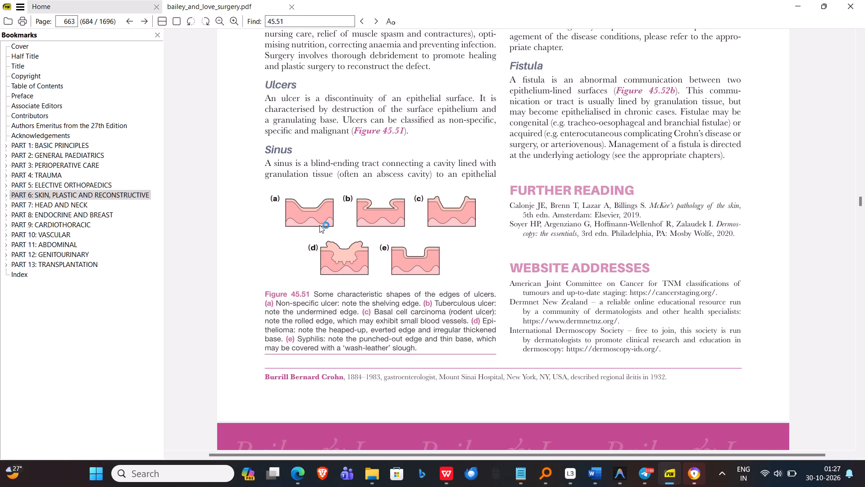
left_click_drag(255, 190, 485, 348)
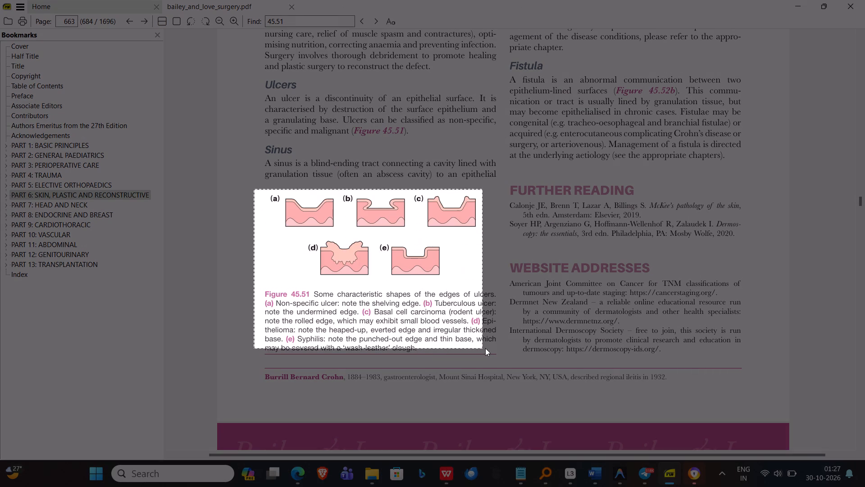
left_click_drag(485, 348, 504, 357)
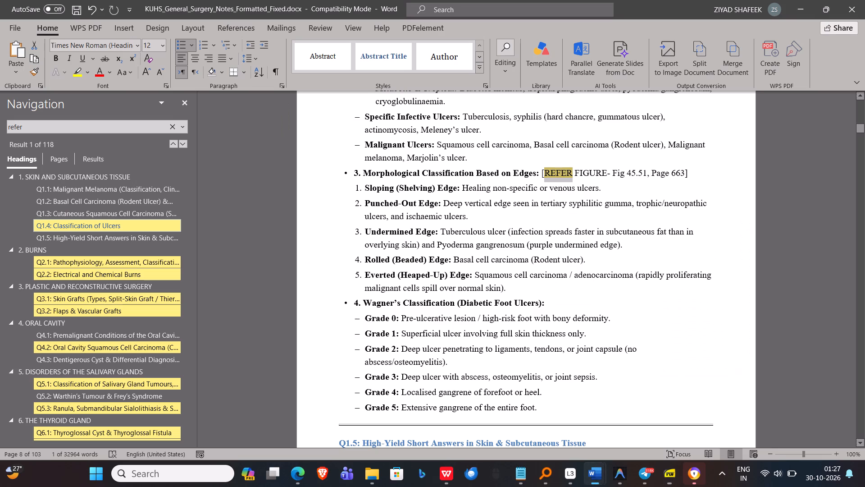
Replace the Fig 45.51 placeholder under Morphological Classification Based on Edges with the snipped ulcer-edge figure, and shrink the picture slightly.
left_click_drag(695, 170, 549, 177)
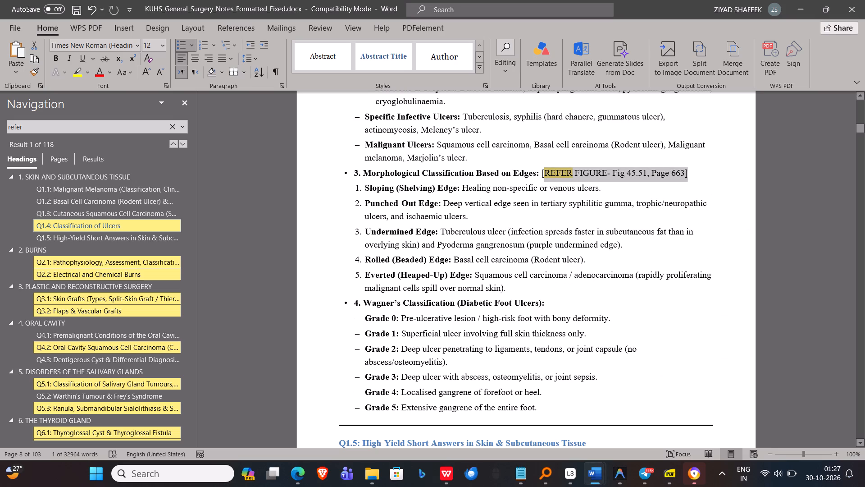
left_click_drag(549, 177, 549, 177)
key("BackSpace")
key("BackSpace")
key("Return")
key("BackSpace")
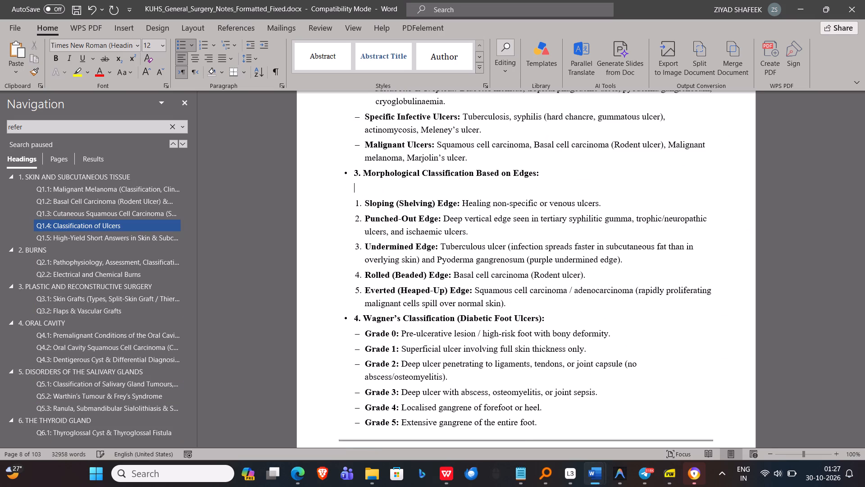
key("ctrl+v")
left_click(551, 285)
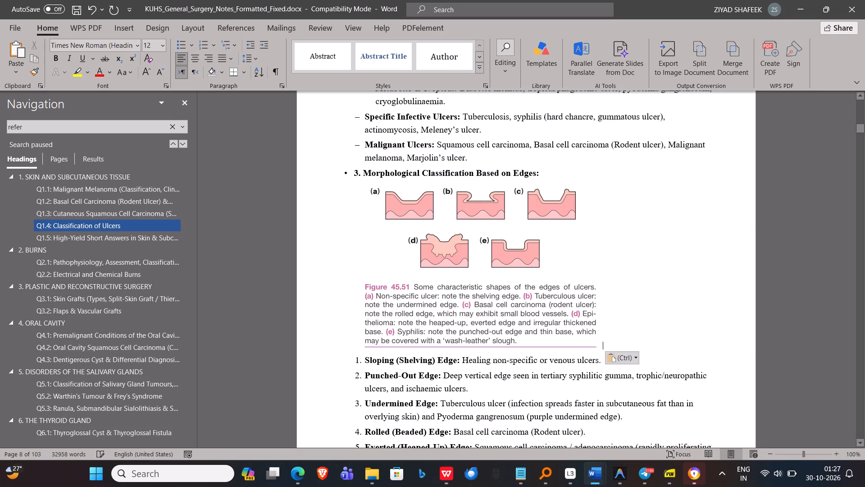
left_click_drag(602, 349, 592, 339)
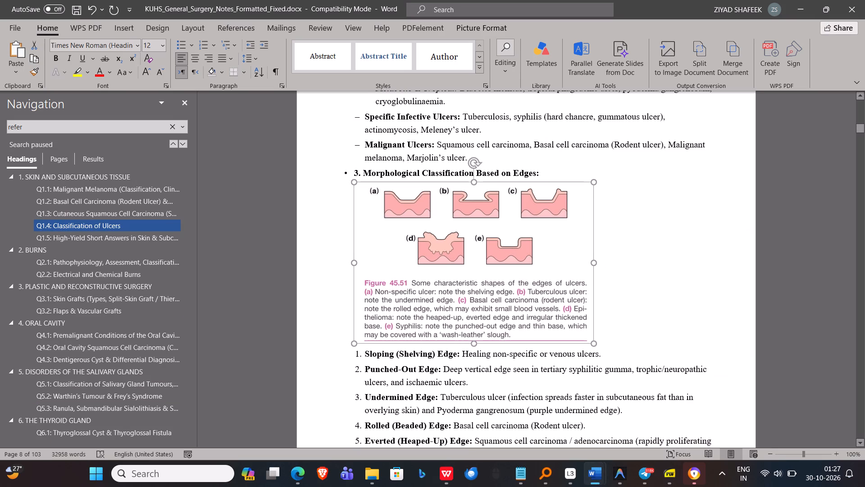
left_click_drag(592, 339, 577, 331)
Go to the next REFER placeholder, find 46.2 in the PDF, and snip Figure 46.2 with its table and caption from page 668.
left_click(182, 144)
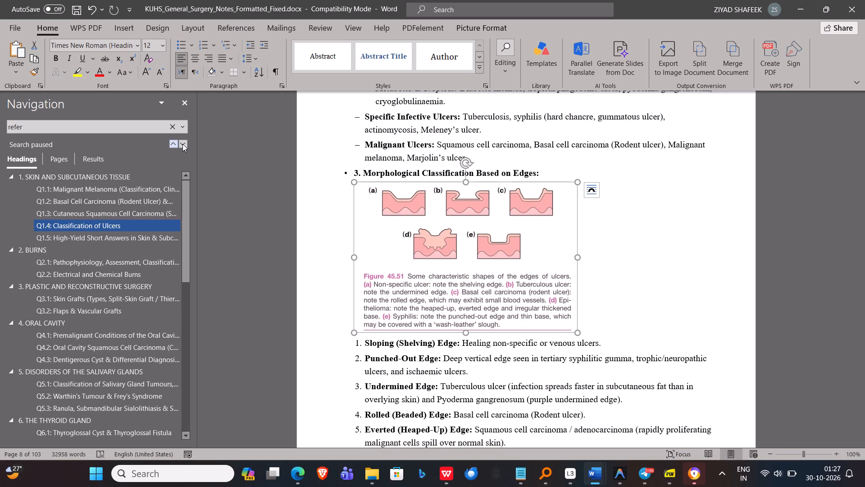
key("alt+Tab")
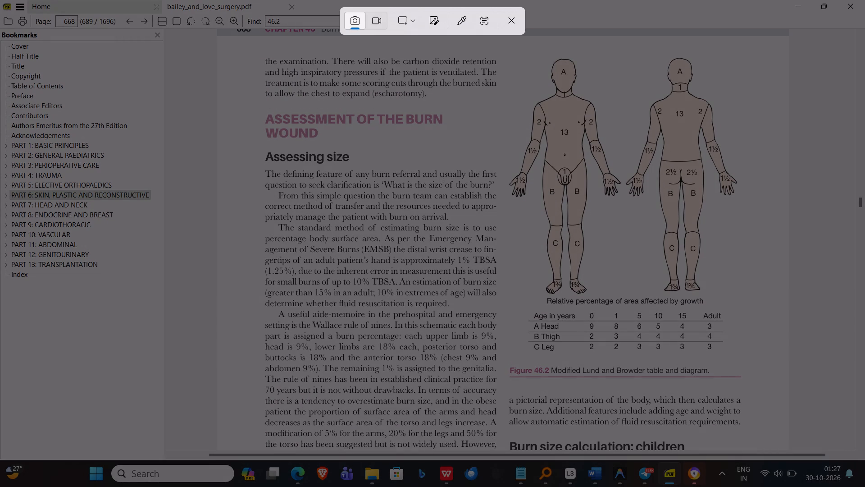
left_click_drag(505, 52, 741, 385)
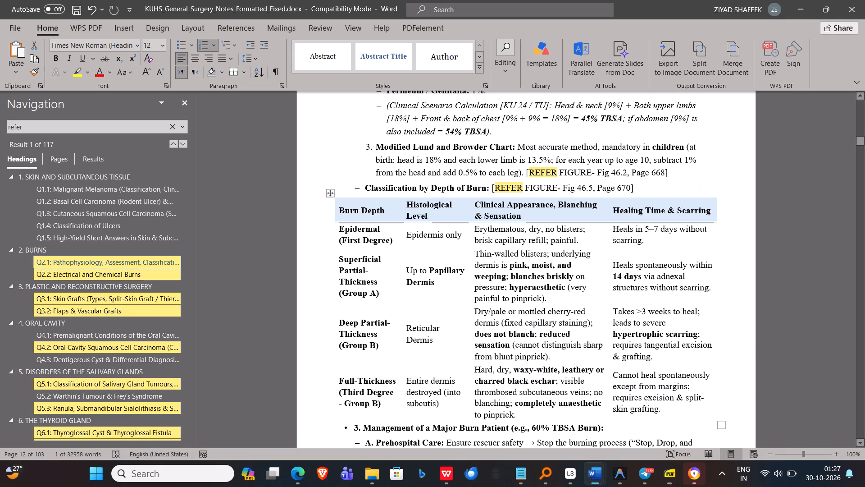
Replace the Fig 46.2 placeholder after the Modified Lund and Browder Chart item with the snipped figure on its own line.
left_click_drag(680, 167, 531, 175)
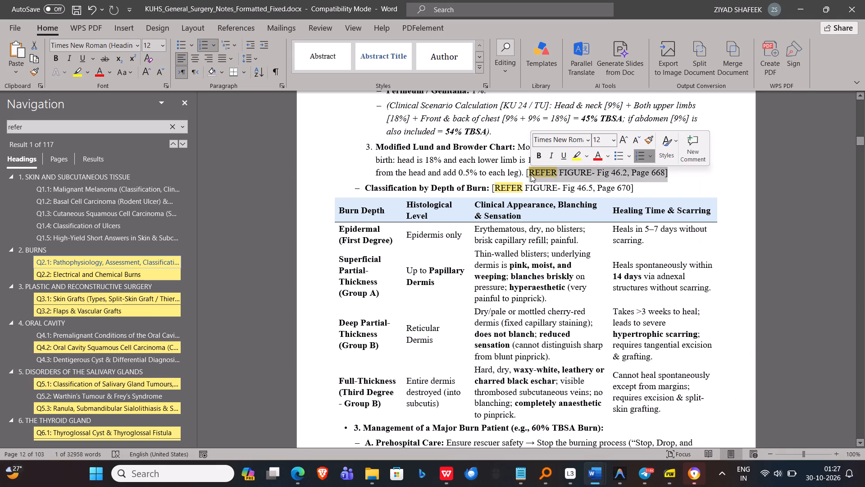
key("BackSpace")
key("BackSpace")
key("Return")
key("BackSpace")
key("BackSpace")
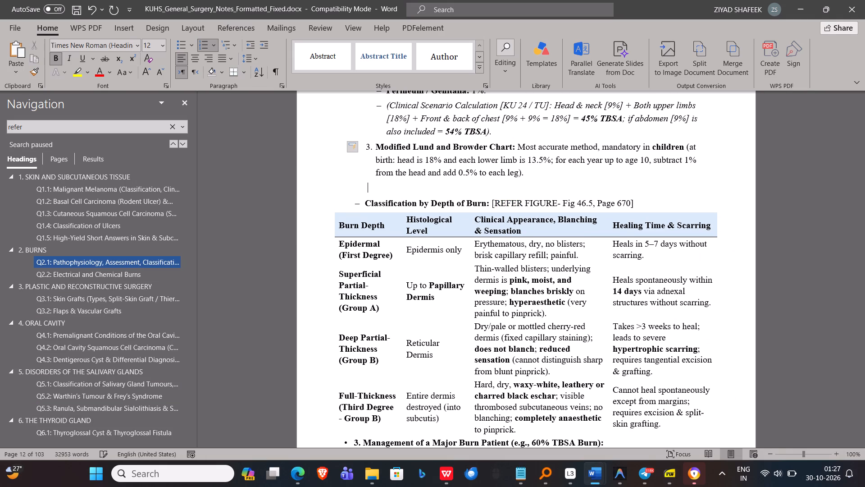
key("BackSpace")
key("ctrl+v")
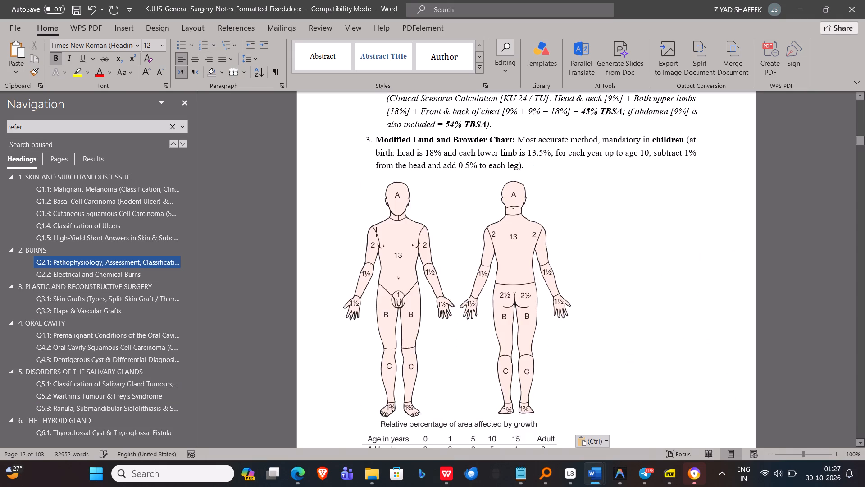
Check the placeholder beside Classification by Depth of Burn, find 46.5 in the PDF, and snip Figure 46.5 with its caption from page 670.
scroll(540, 280, "down", 2)
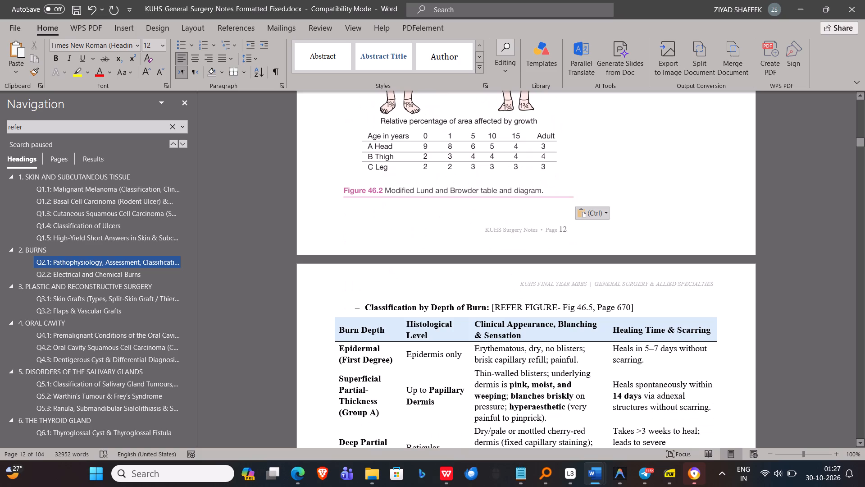
key("alt+Tab")
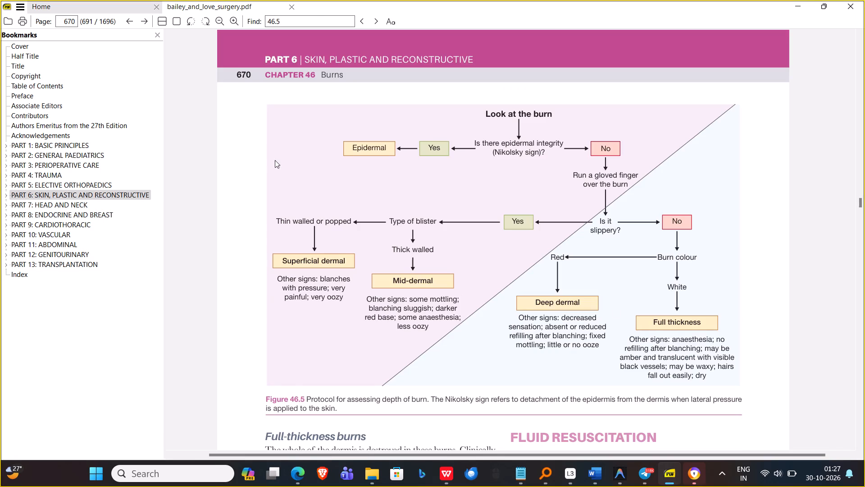
left_click_drag(256, 99, 701, 432)
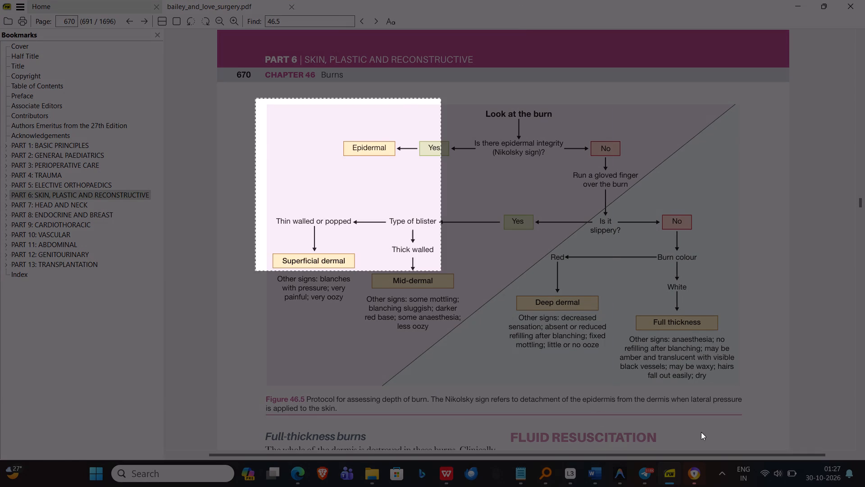
left_click_drag(701, 432, 754, 419)
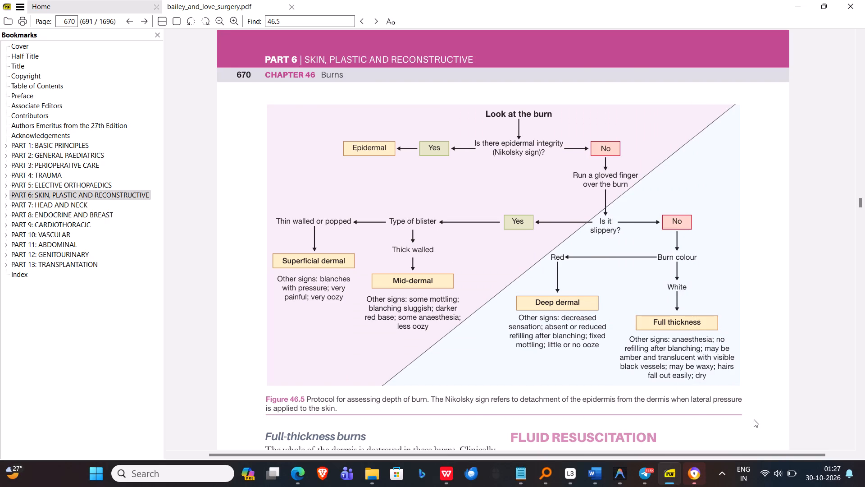
Replace the Fig 46.5 placeholder beside Classification by Depth of Burn with the snipped figure on its own line, and enlarge the picture slightly.
left_click_drag(659, 308, 559, 298)
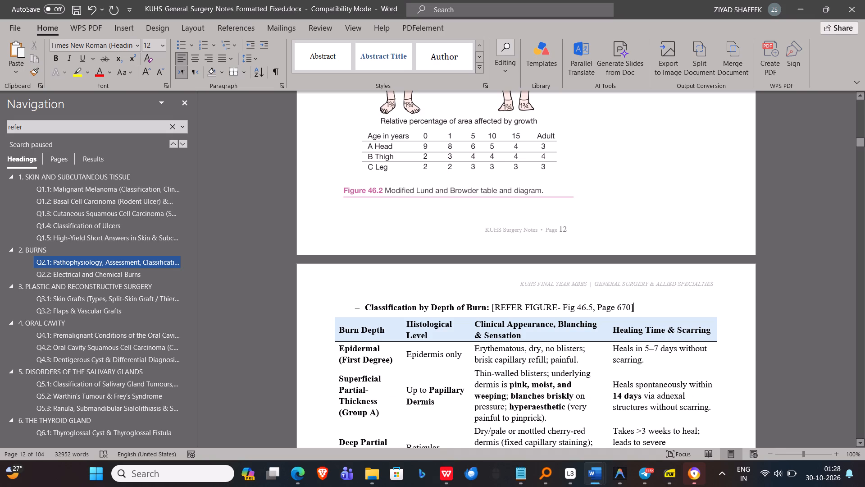
left_click_drag(559, 298, 491, 303)
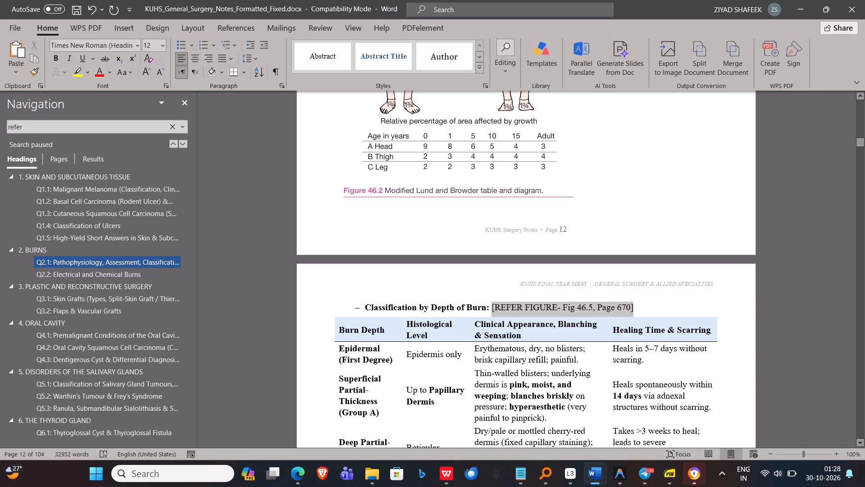
key("BackSpace")
key("Return")
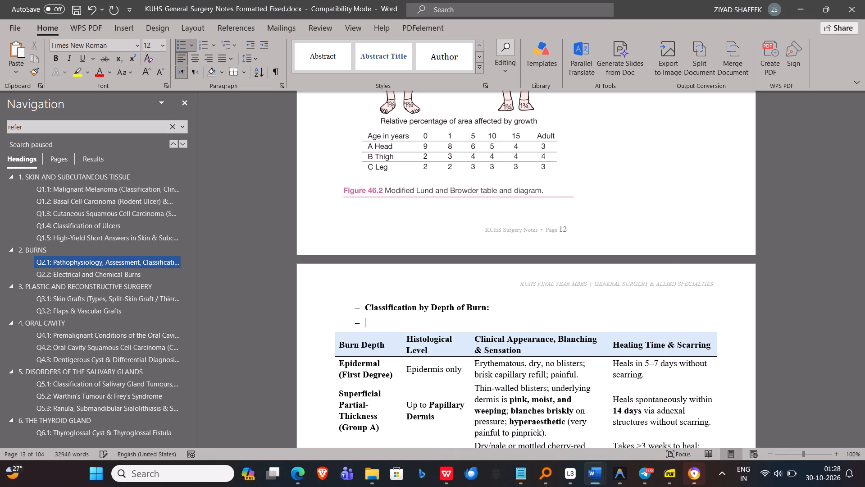
key("BackSpace")
key("BackSpace")
key("BackSpace")
key("ctrl+v")
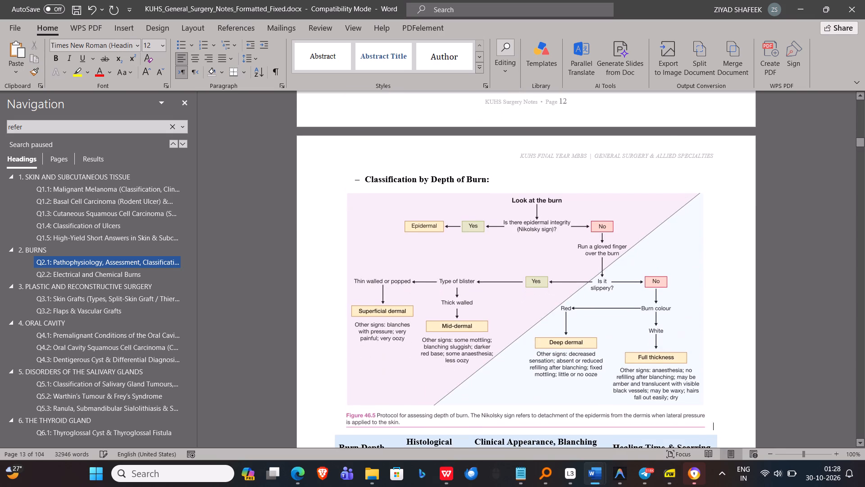
scroll(491, 303, "down", 1)
left_click(606, 278)
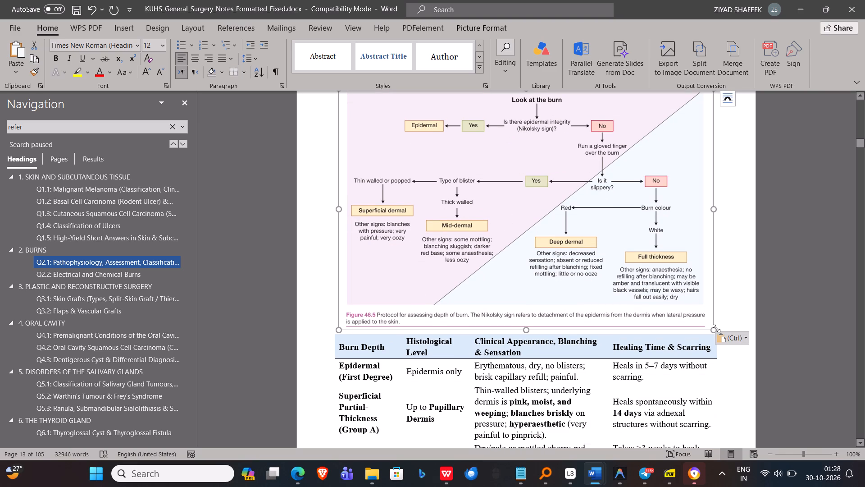
left_click_drag(714, 328, 722, 335)
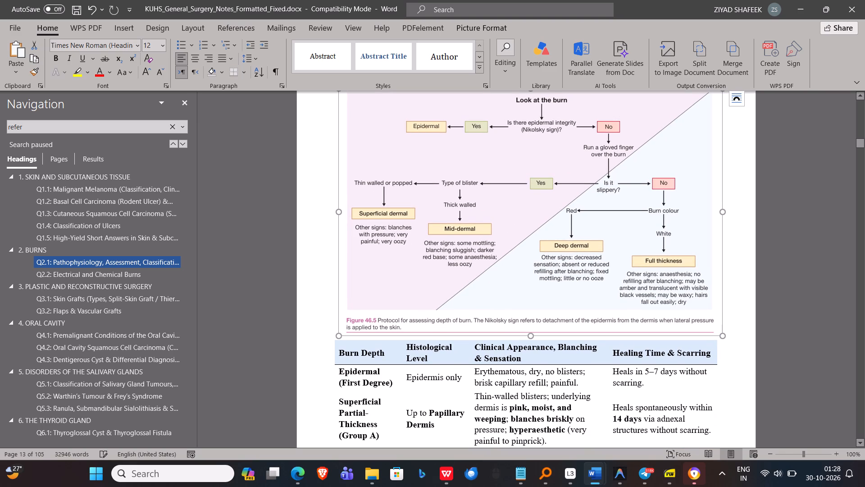
Go to the next REFER placeholder, find 46.7 in the PDF, and snip Figure 46.7 with its caption from page 674.
left_click(182, 147)
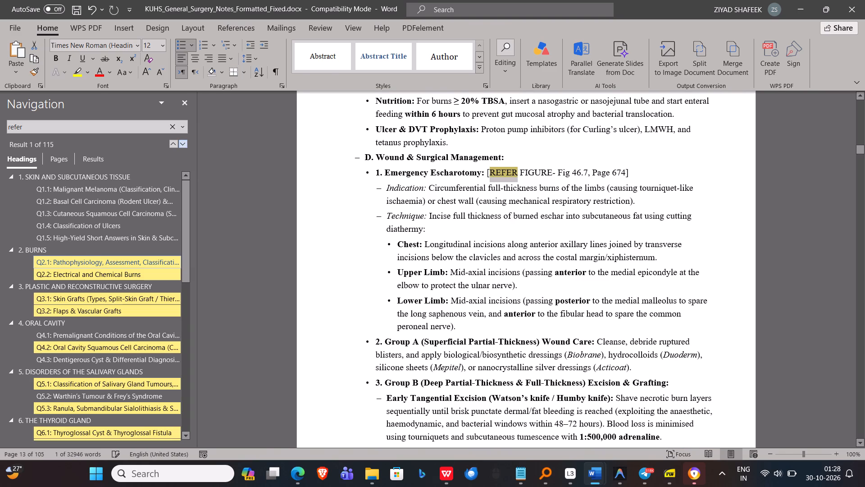
key("alt+Tab")
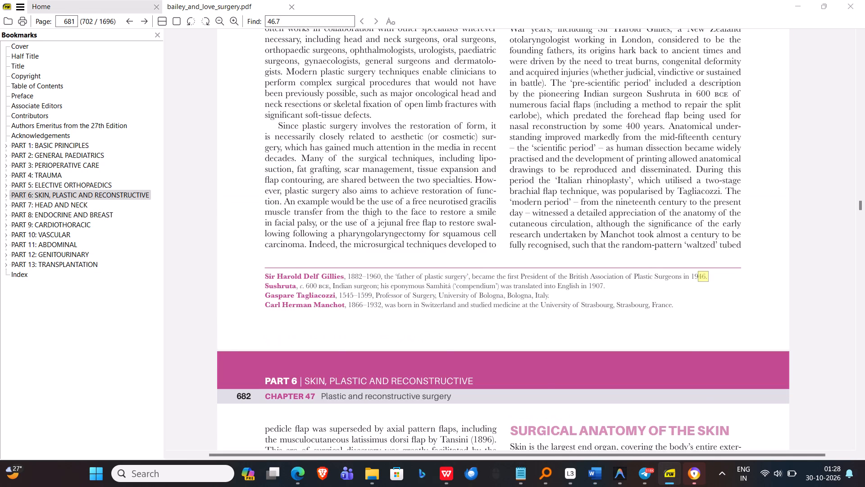
key("alt+Tab")
left_click(319, 84)
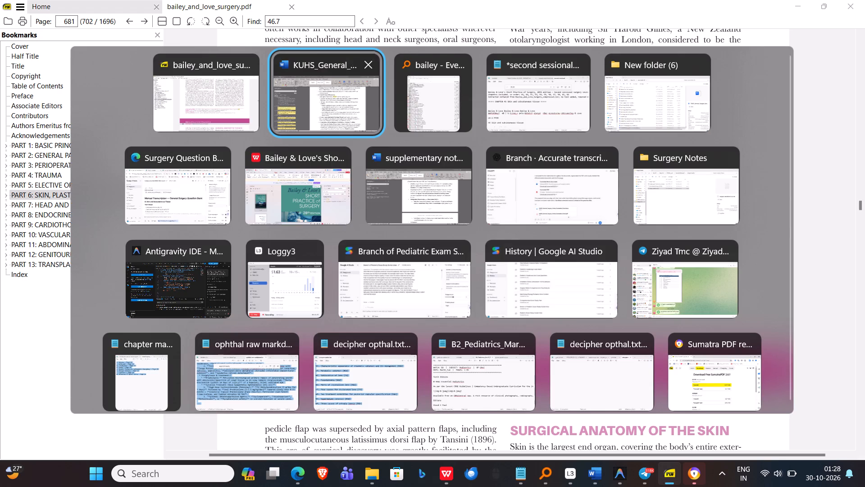
key("alt+Tab")
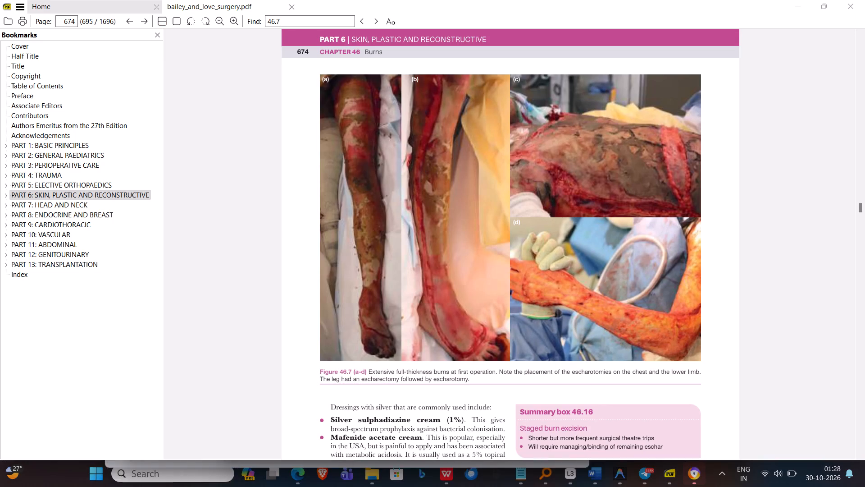
left_click_drag(312, 69, 708, 386)
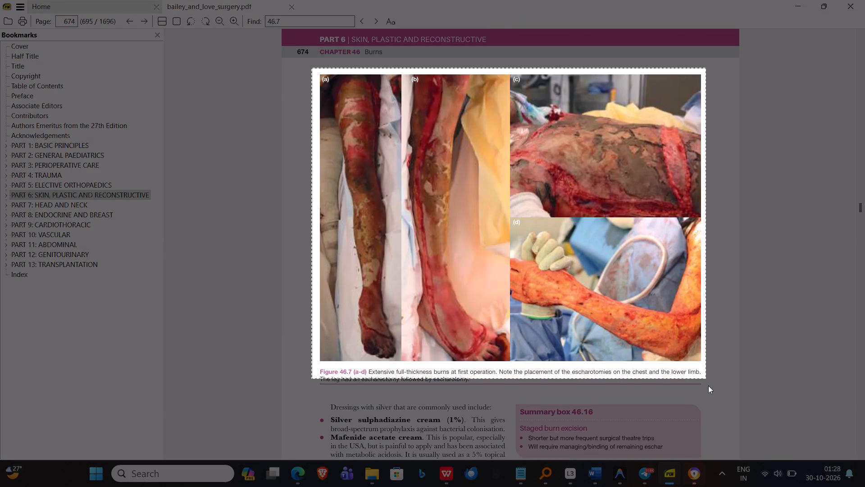
left_click_drag(708, 386, 710, 386)
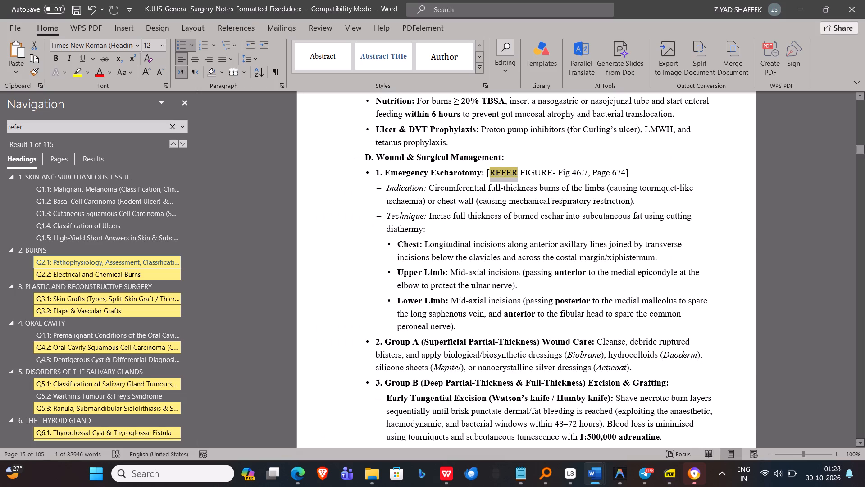
Replace the Fig 46.7 placeholder beside Emergency Escharotomy with the snipped figure on its own unbulleted line.
left_click_drag(628, 172, 501, 172)
key("BackSpace")
key("BackSpace")
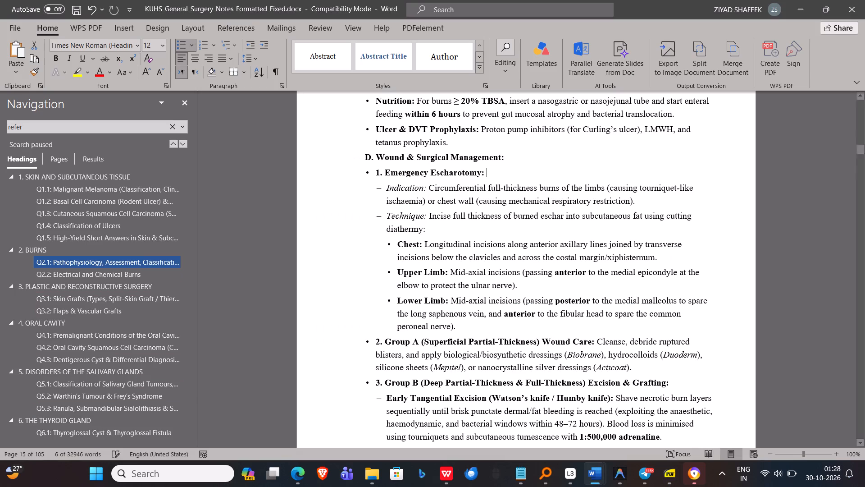
key("Return")
key("BackSpace")
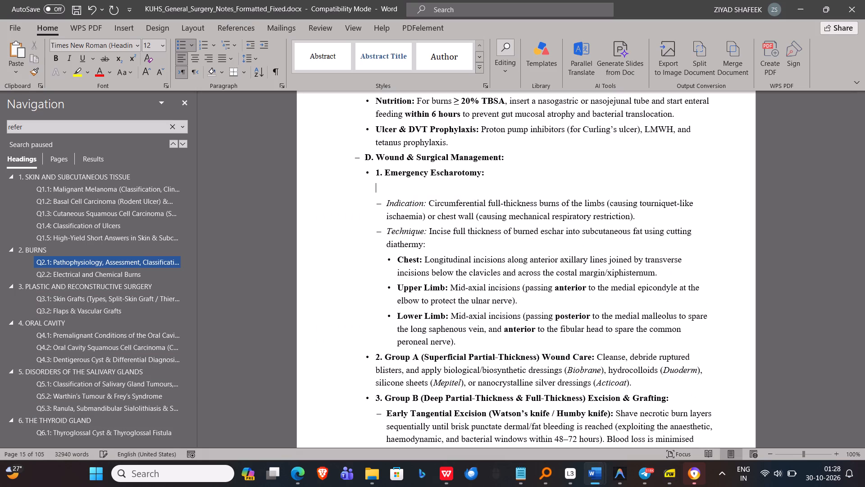
key("BackSpace")
key("ctrl+v")
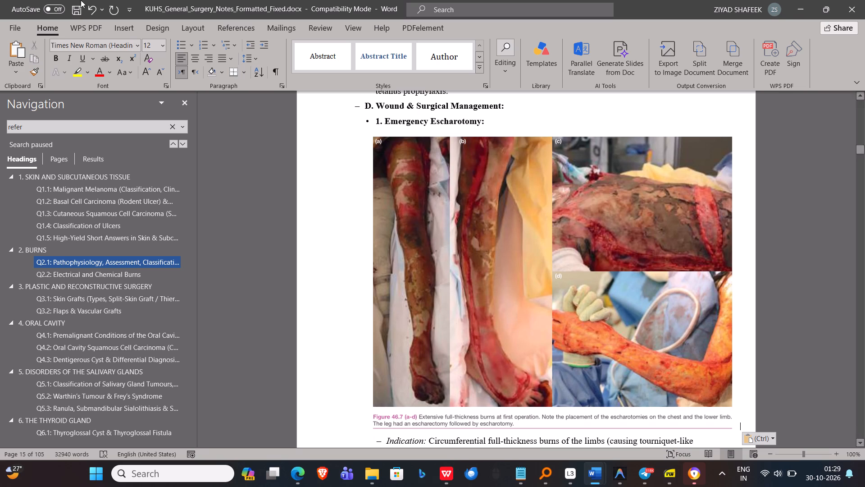
Go to the next REFER placeholder, find 46.12 in the PDF, and snip Figure 46.12 with its caption from page 679.
left_click(186, 145)
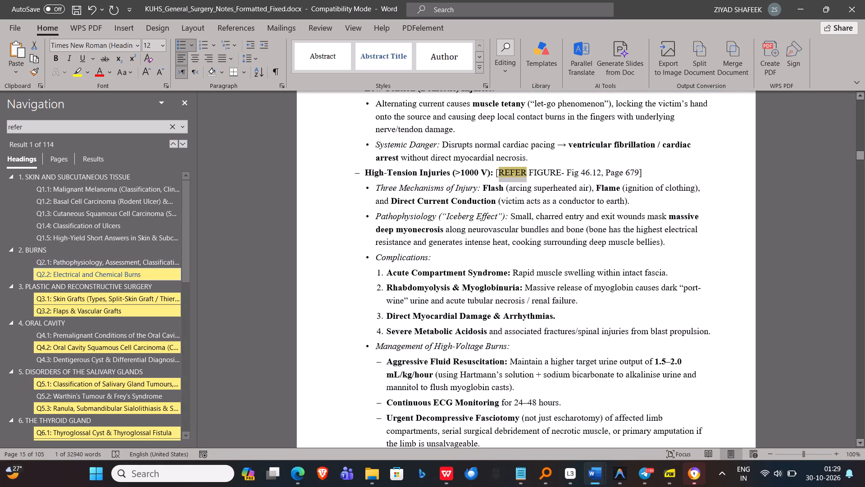
left_click(640, 175)
key("alt+Tab")
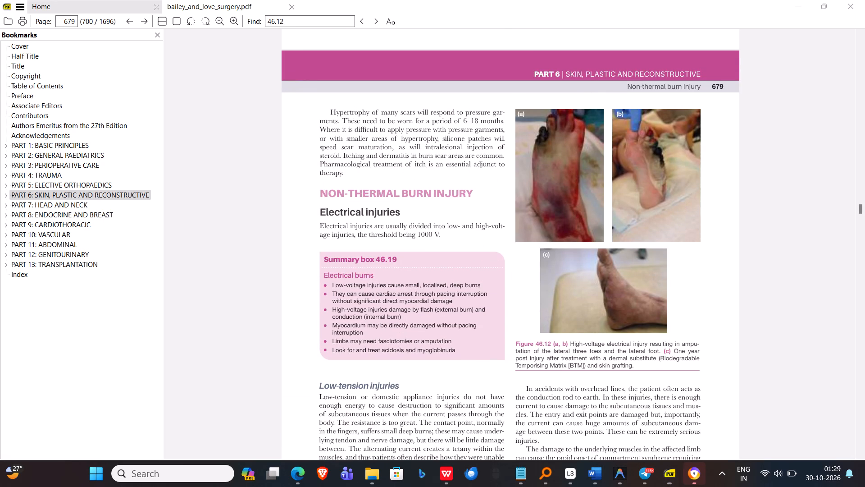
left_click_drag(511, 102, 719, 376)
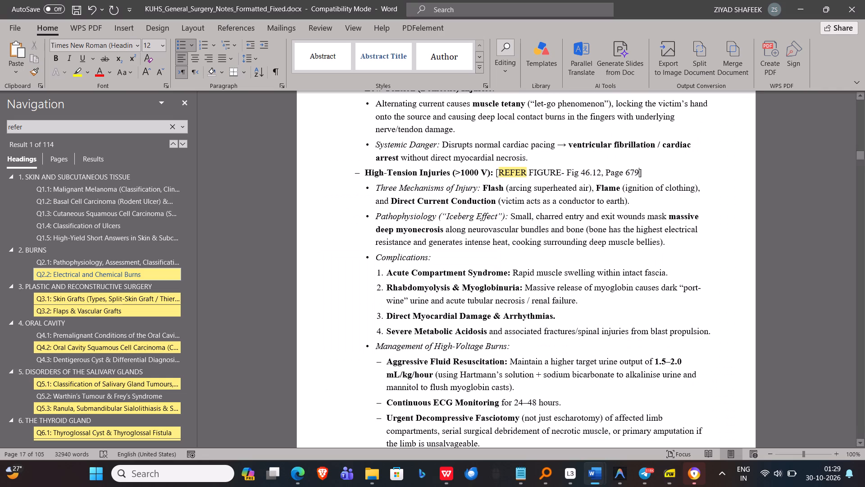
Replace the Fig 46.12 placeholder beside High-Tension Injuries (>1000 V) with the snipped figure on its own line.
left_click_drag(658, 174, 498, 174)
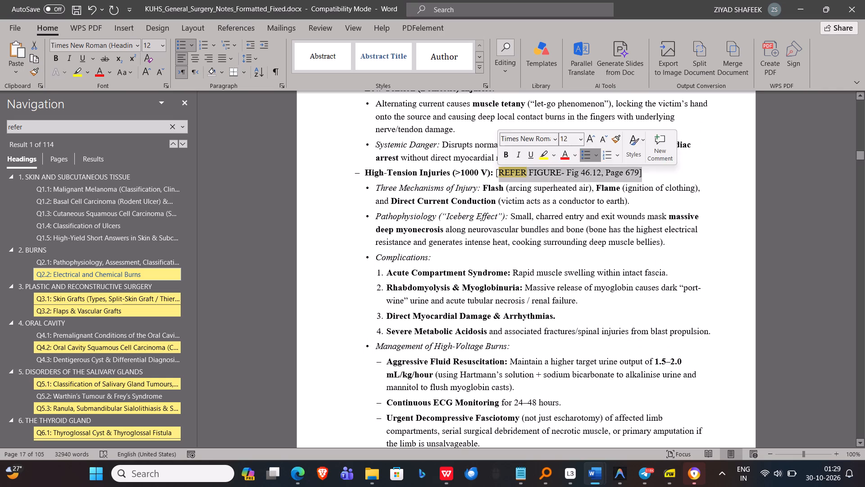
key("BackSpace")
key("BackSpace")
key("BackSpace")
key("Return")
key("BackSpace")
key("BackSpace")
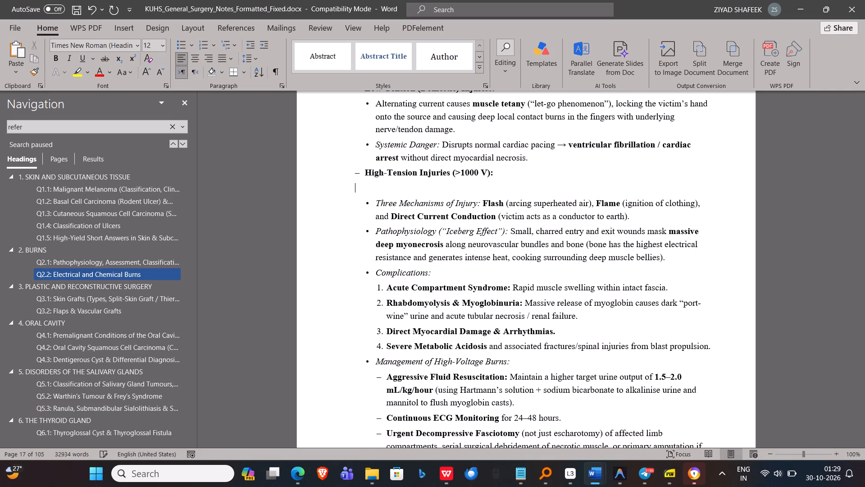
key("ctrl+v")
left_click(509, 292)
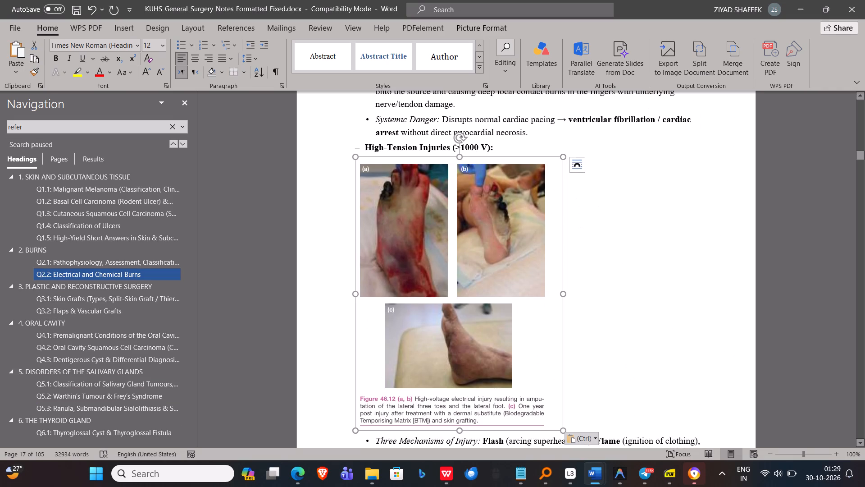
Go to the next REFER placeholder, find 47.7 in the PDF, and snip the whole of Figure 47.7 with its caption from page 686.
left_click(185, 147)
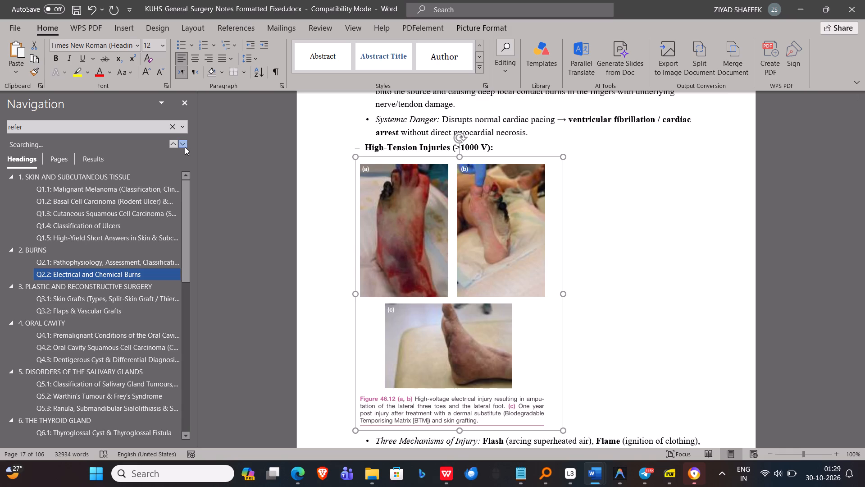
key("alt+Tab")
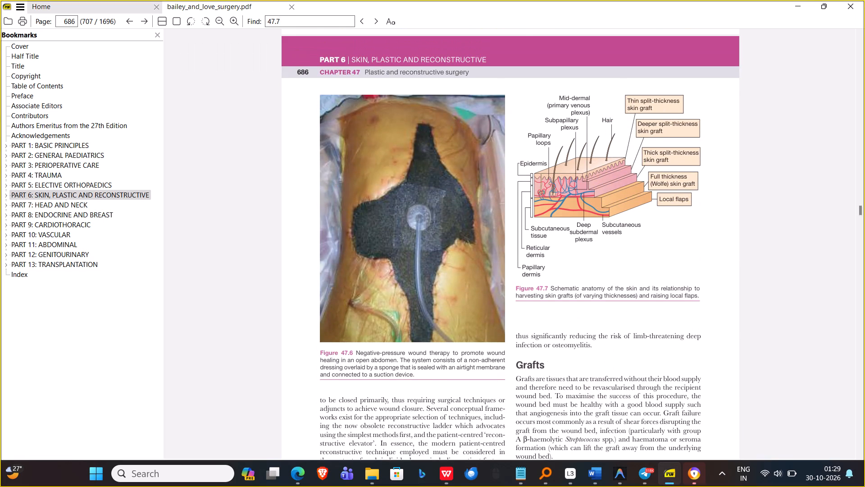
left_click_drag(517, 89, 706, 312)
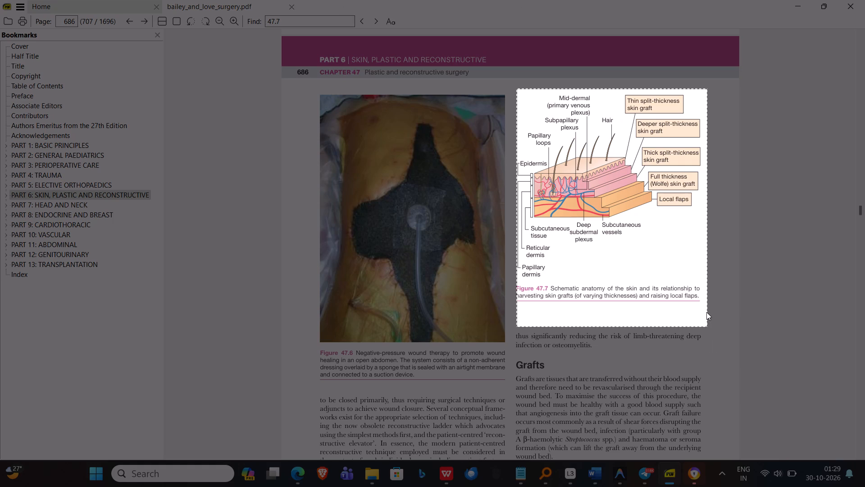
left_click_drag(706, 312, 708, 310)
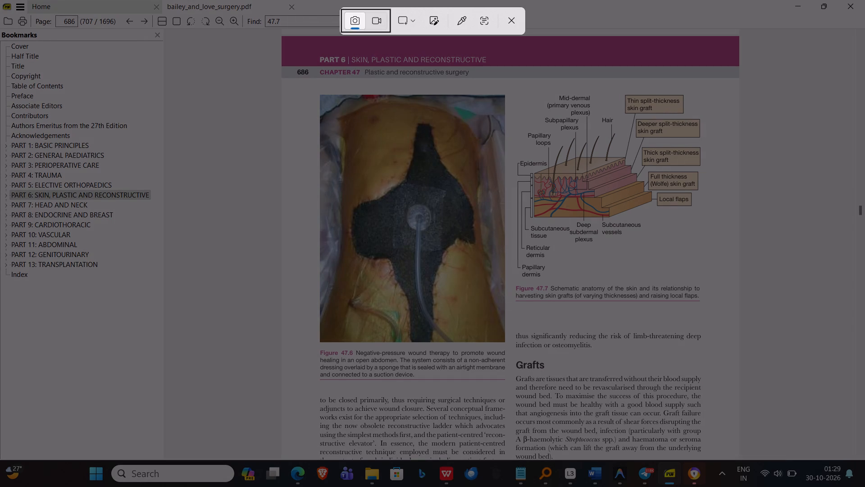
left_click_drag(513, 91, 711, 310)
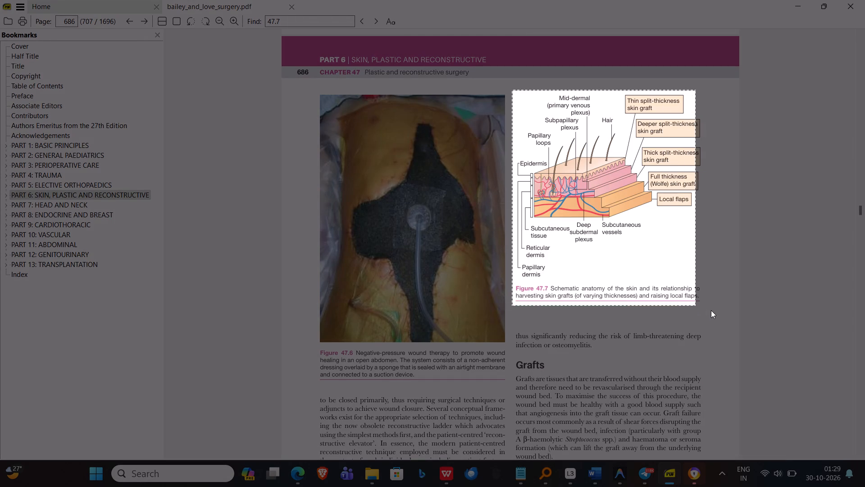
left_click_drag(711, 310, 711, 309)
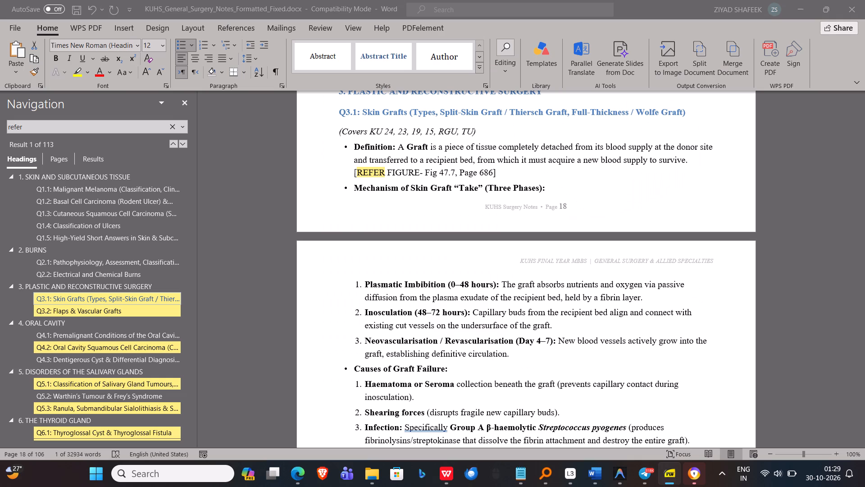
Replace the Fig 47.7 placeholder at the end of the skin graft Definition item with the snipped figure on its own unbulleted line.
left_click_drag(508, 174, 334, 180)
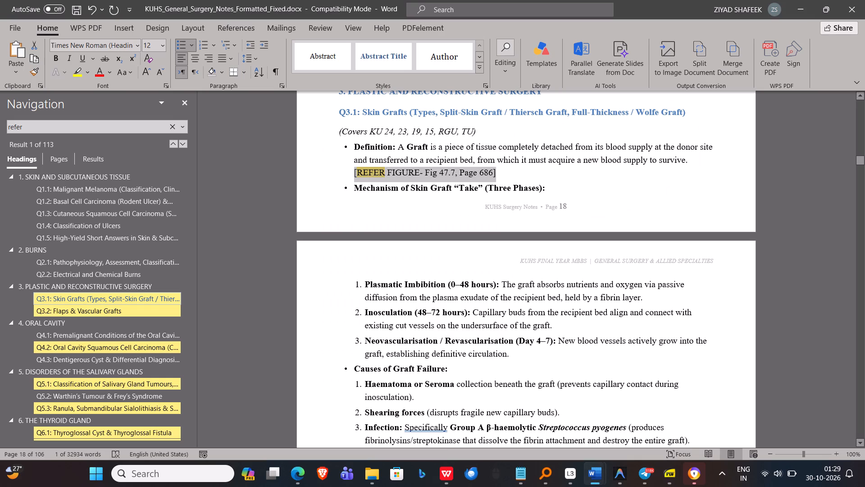
left_click_drag(334, 180, 336, 180)
key("BackSpace")
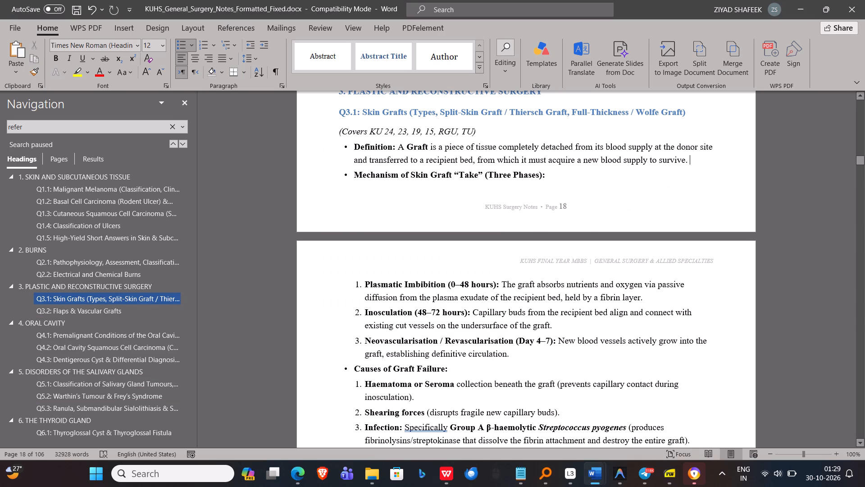
key("Return")
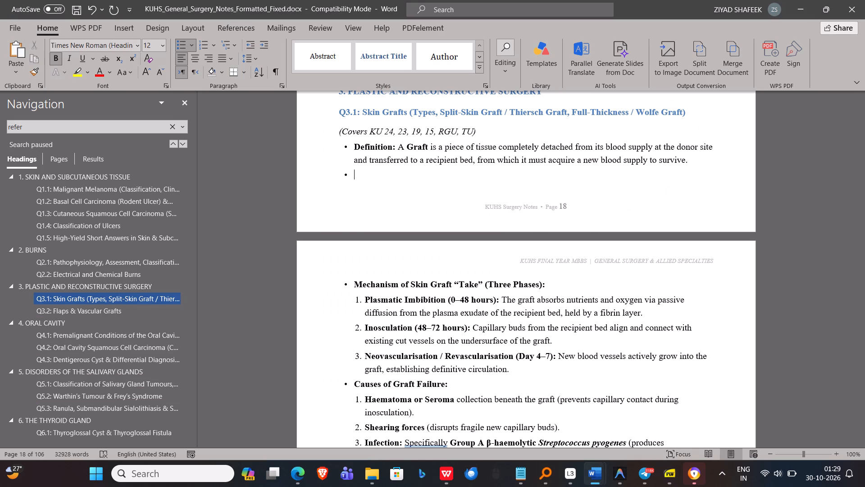
key("BackSpace")
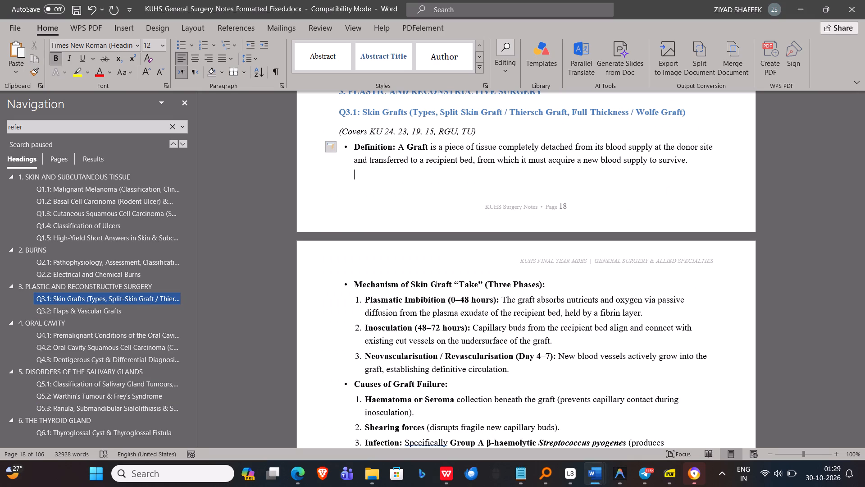
key("ctrl+v")
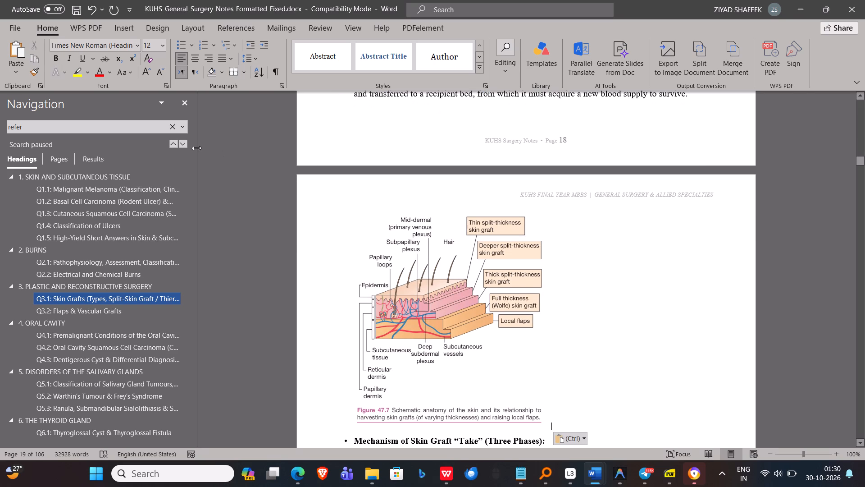
Go to the next REFER placeholder, find 47.8 in the PDF, and snip the whole of Figure 47.8 with its caption from page 687.
left_click(184, 145)
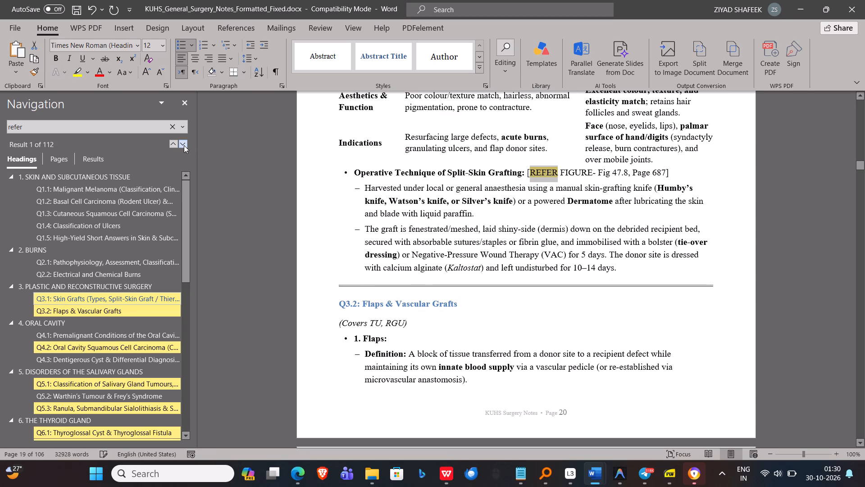
key("alt+Tab")
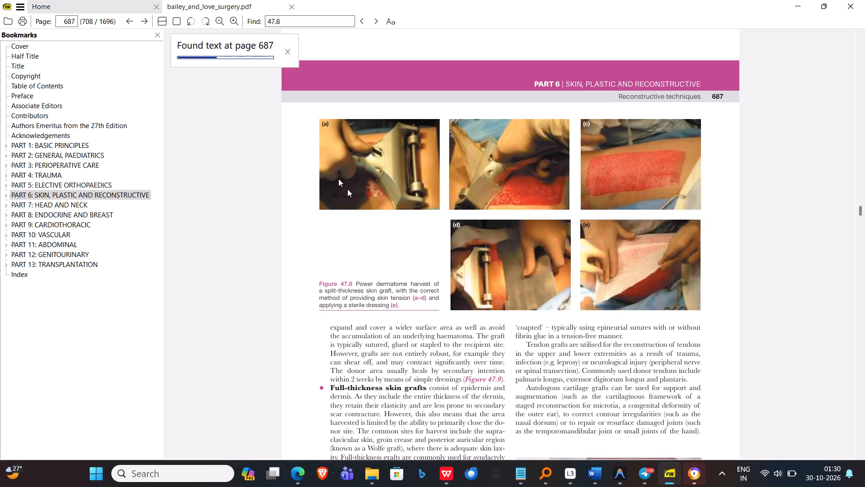
left_click_drag(312, 112, 707, 312)
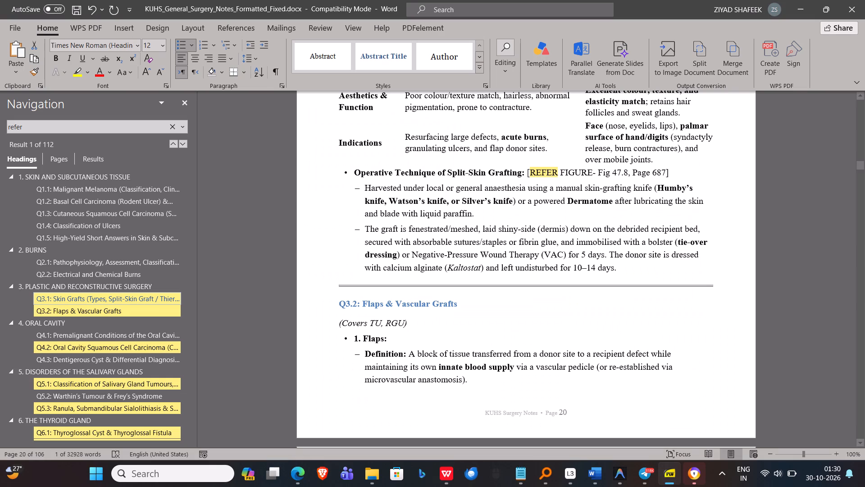
Replace the Fig 47.8 placeholder beside Operative Technique of Split-Skin Grafting with the snipped figure on its own unbulleted line.
left_click_drag(681, 172, 530, 176)
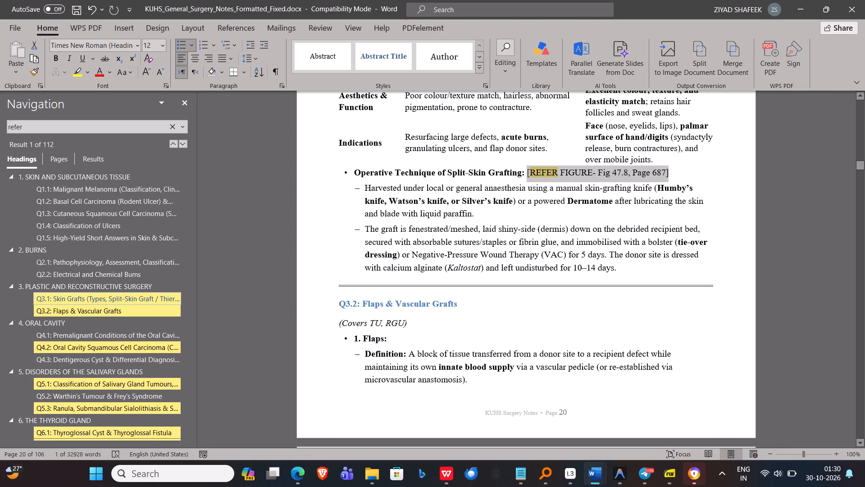
key("BackSpace")
key("BackSpace")
key("Return")
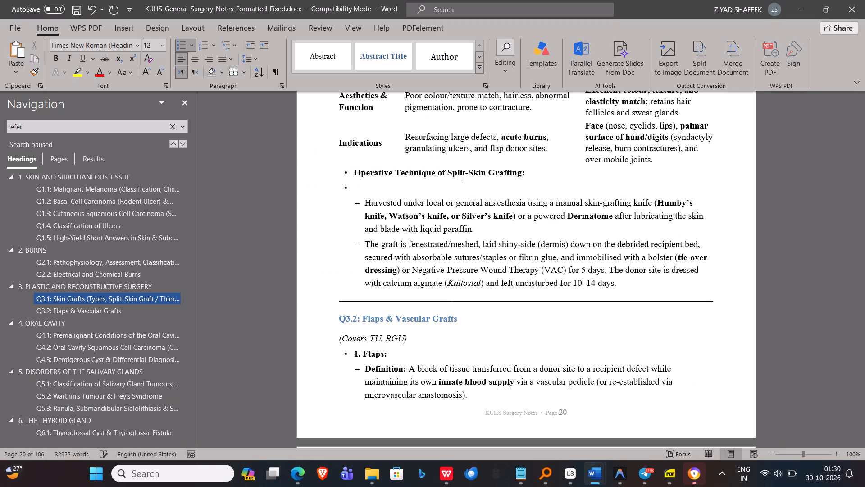
key("BackSpace")
key("BackSpace")
key("ctrl+v")
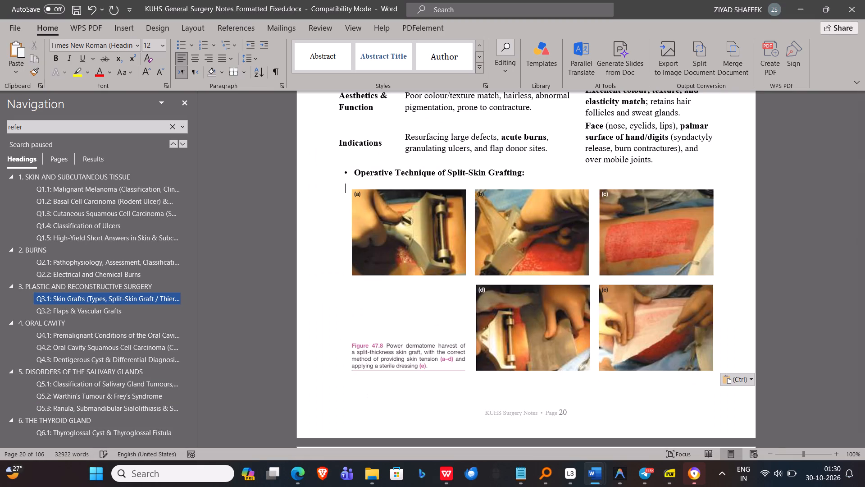
Go to the next REFER placeholder, find 47.12 in the PDF, and snip part (a) of Figure 47.12, transposition flap and Z-plasty, from page 691.
left_click(184, 146)
key("alt+Tab")
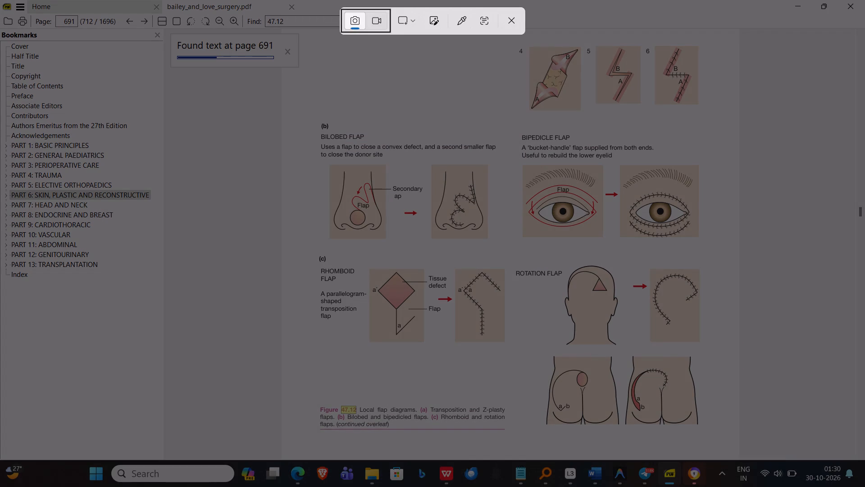
left_click_drag(304, 37, 675, 404)
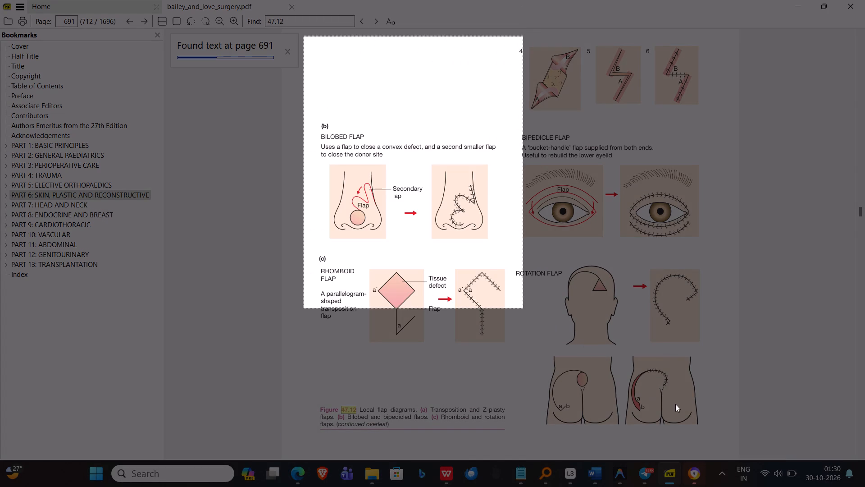
left_click_drag(675, 404, 710, 431)
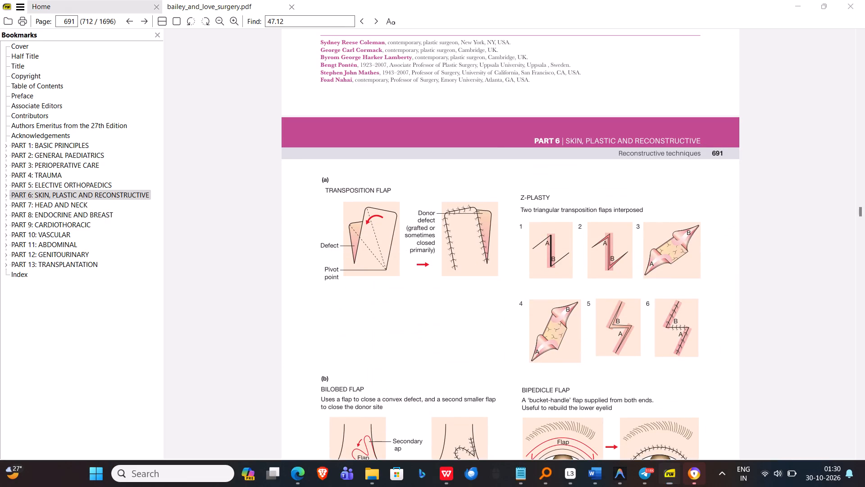
left_click_drag(314, 169, 673, 370)
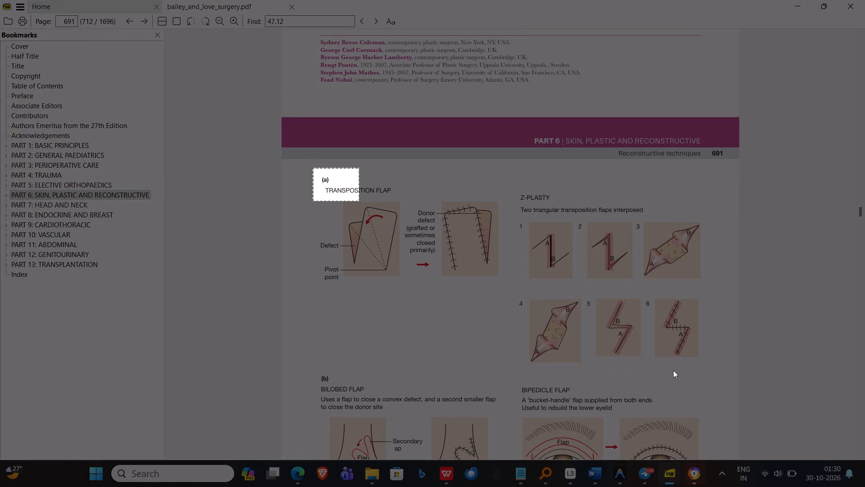
left_click_drag(673, 370, 708, 369)
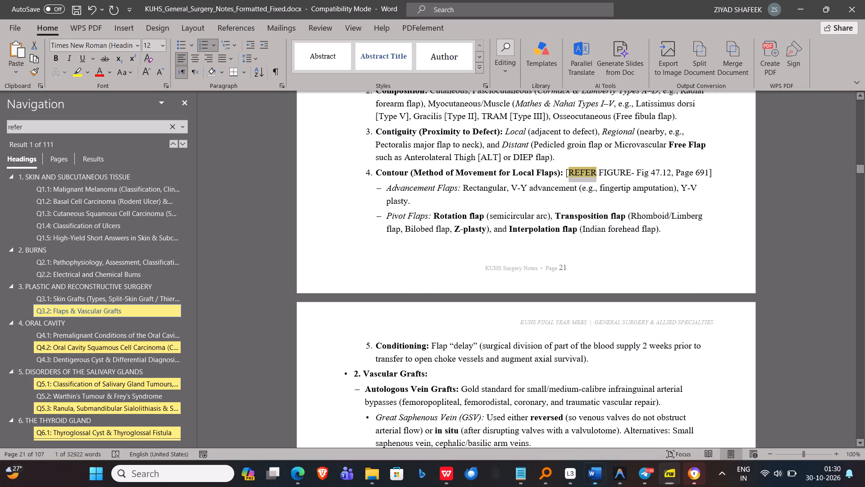
Replace the Fig 47.12 placeholder beside Contour (Method of Movement for Local Flaps) with the snipped part (a) on its own unnumbered line.
left_click_drag(716, 172, 579, 175)
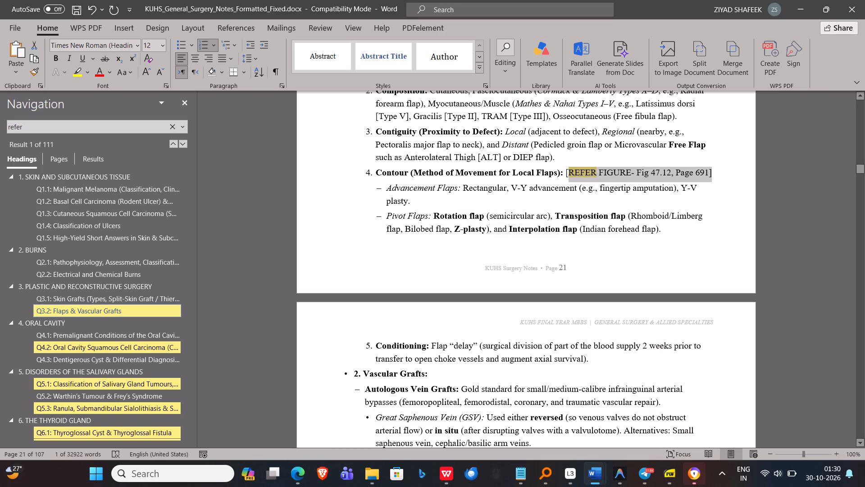
left_click_drag(579, 175, 572, 175)
key("BackSpace")
key("BackSpace")
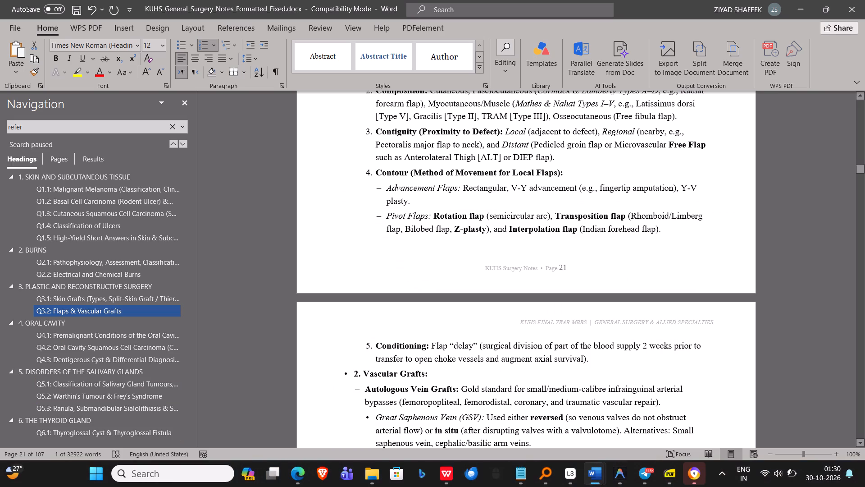
key("Return")
key("BackSpace")
key("BackSpace")
key("ctrl+v")
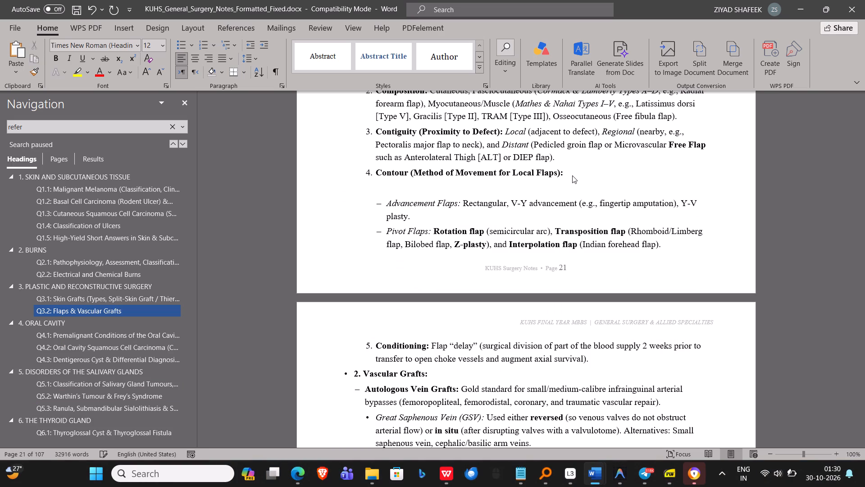
Snip parts (b) and (c) of Figure 47.12 with the caption from page 691 and paste them on a new line below part (a).
scroll(572, 175, "down", 1)
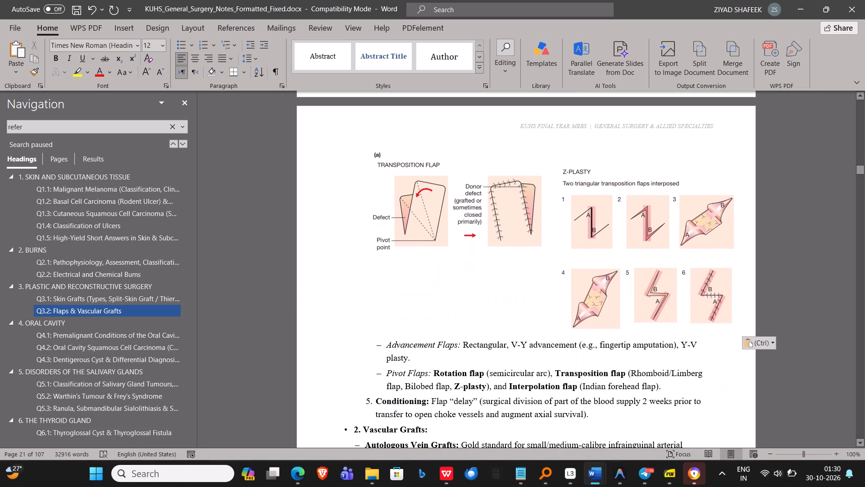
key("Return")
key("alt+Tab")
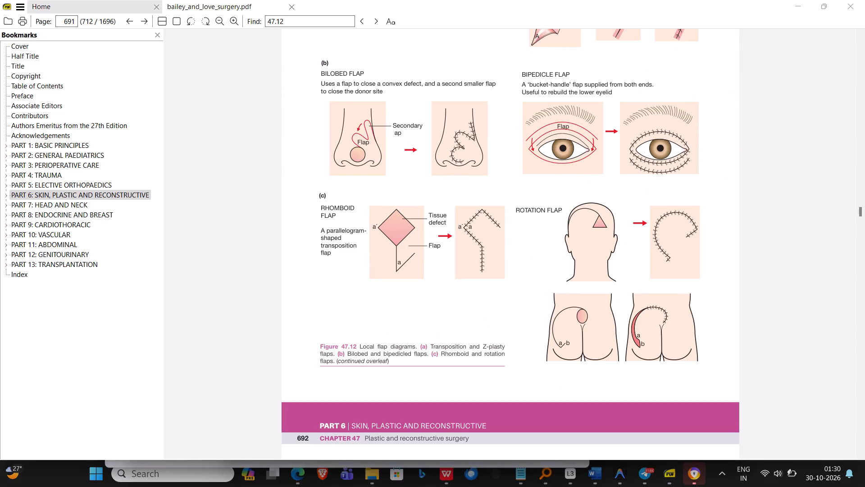
left_click_drag(314, 56, 715, 390)
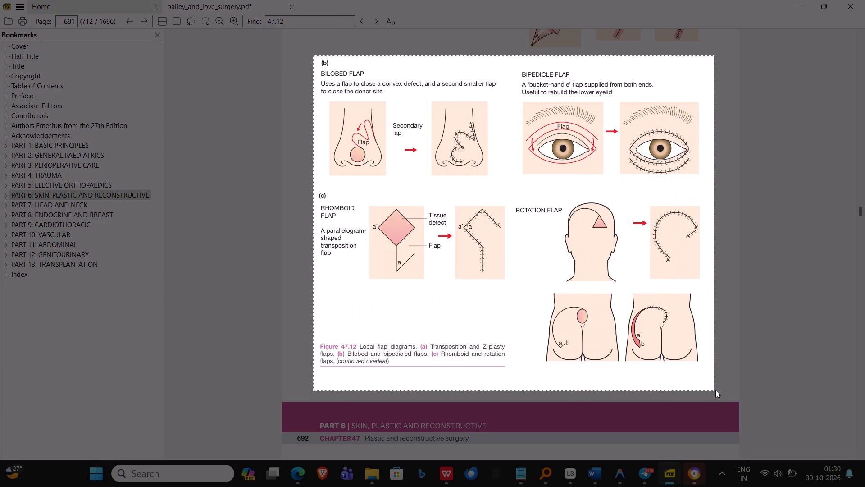
left_click_drag(715, 390, 717, 391)
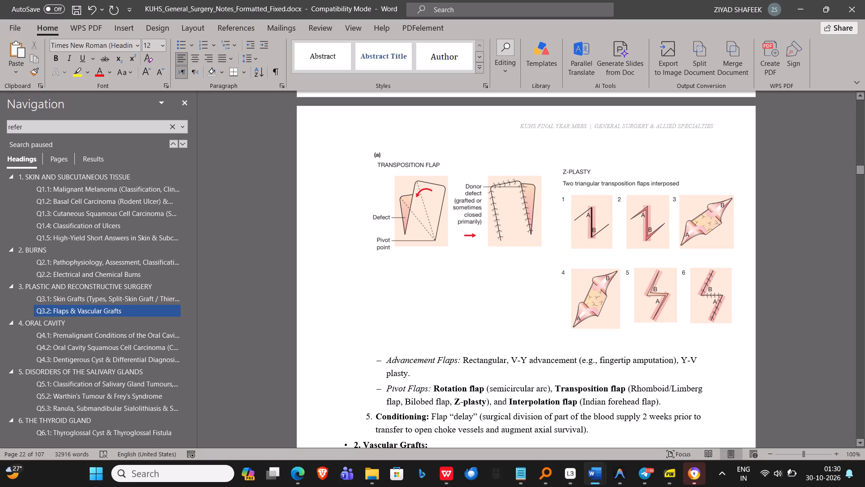
key("ctrl+v")
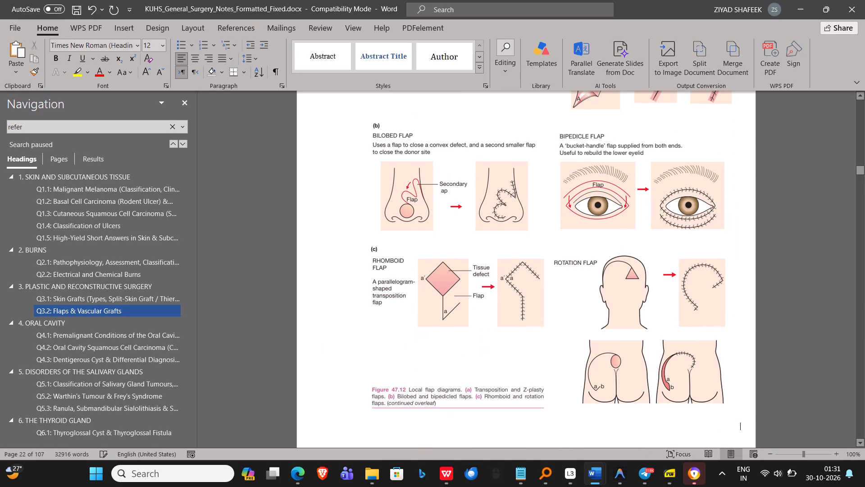
Snip part (d) of Figure 47.12, the advancement flaps, from page 692 and paste it on a new line below parts (b) and (c).
key("alt+Tab")
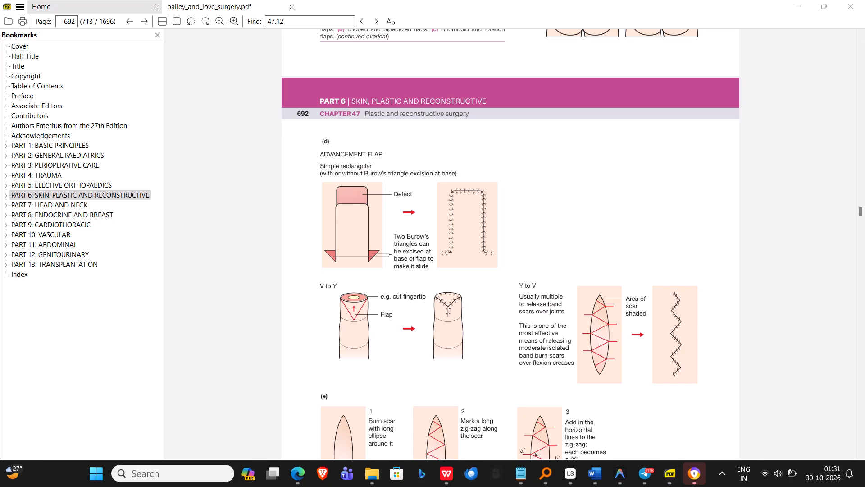
left_click_drag(310, 128, 719, 392)
scroll(719, 392, "down", 1)
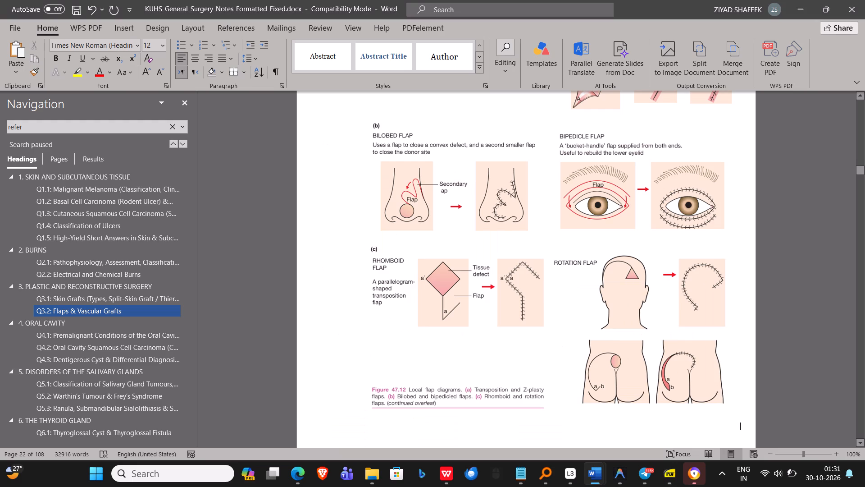
scroll(719, 392, "down", 1)
key("Return")
key("ctrl+v")
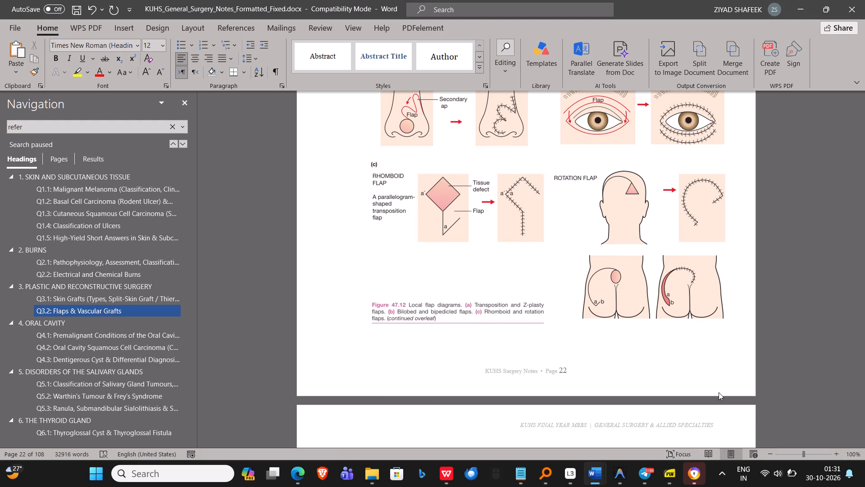
Snip part (e) of Figure 47.12 with the continued caption from page 692 and paste it on a new line below part (d).
scroll(719, 392, "down", 2)
key("alt+Tab")
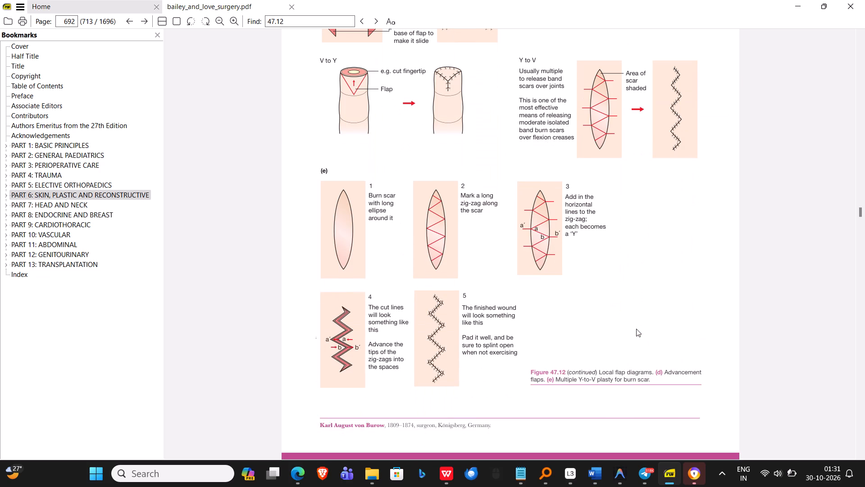
left_click_drag(315, 164, 749, 396)
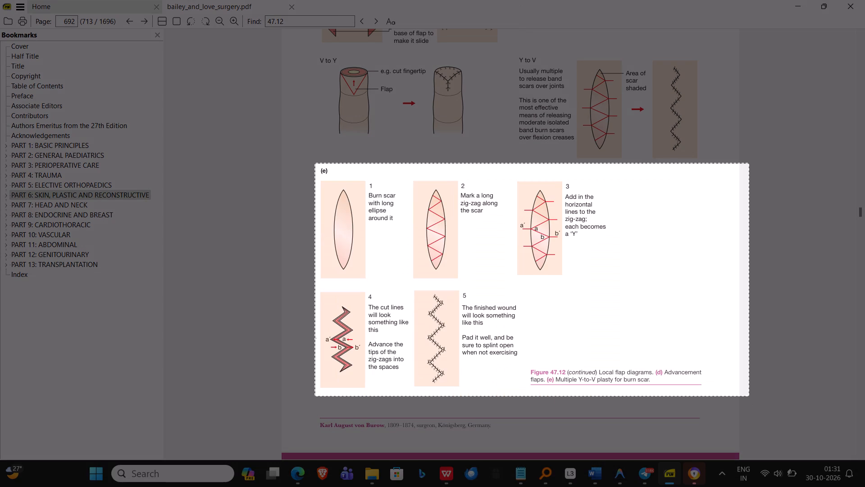
left_click_drag(749, 396, 736, 395)
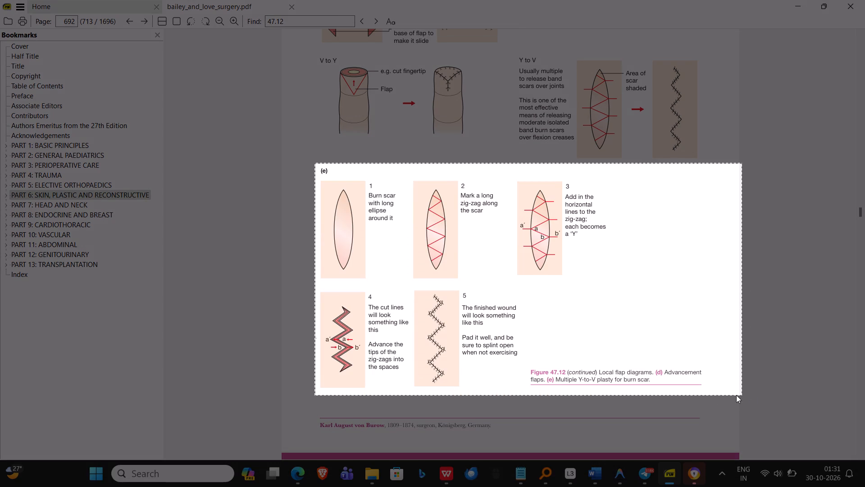
left_click_drag(736, 395, 718, 393)
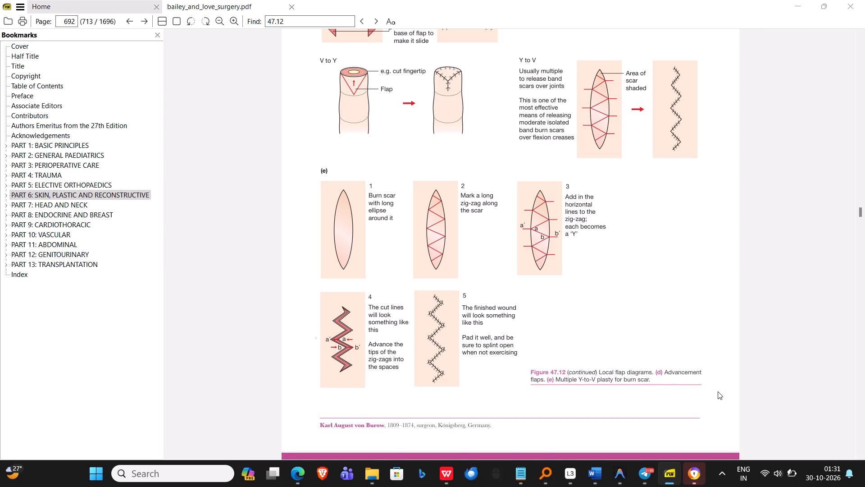
key("Return")
key("ctrl+v")
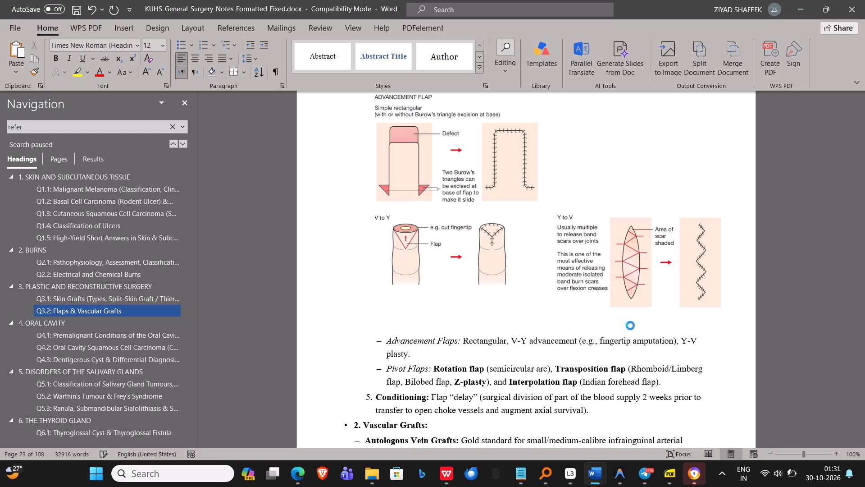
Go to the next REFER placeholder, find 53.4 in the PDF, and snip the whole of Figure 53.4 with its caption from page 819.
scroll(630, 326, "down", 5)
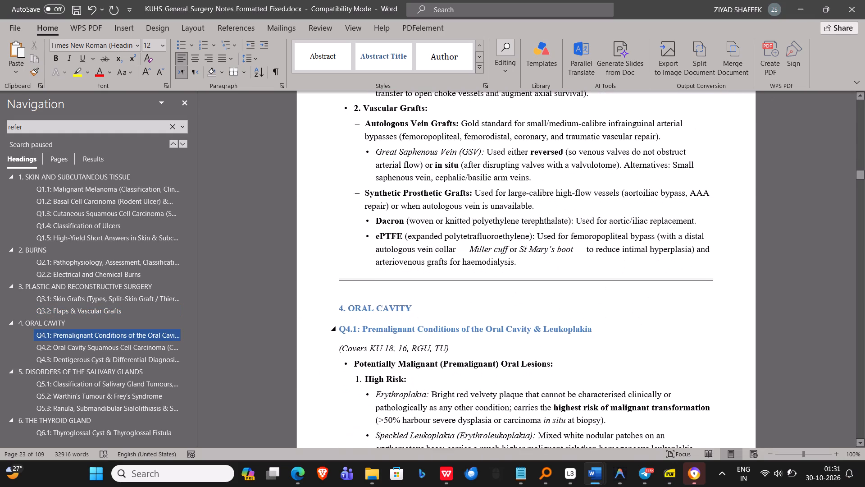
scroll(630, 326, "down", 1)
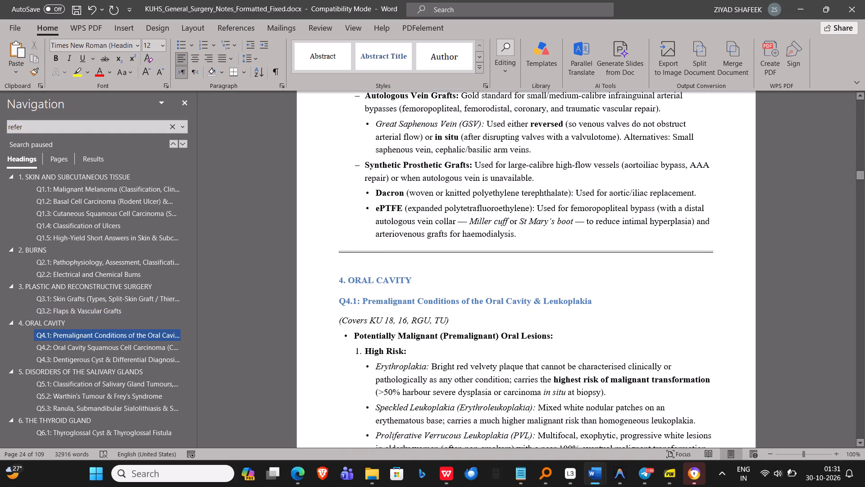
left_click(183, 144)
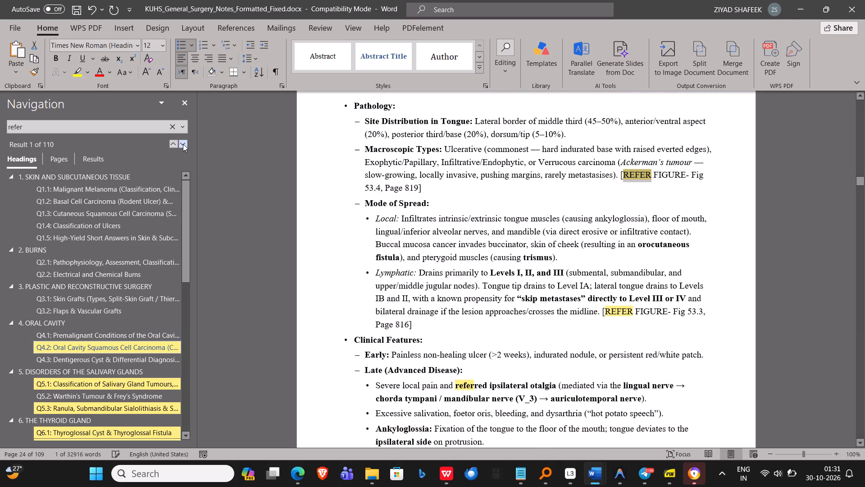
key("alt+Tab")
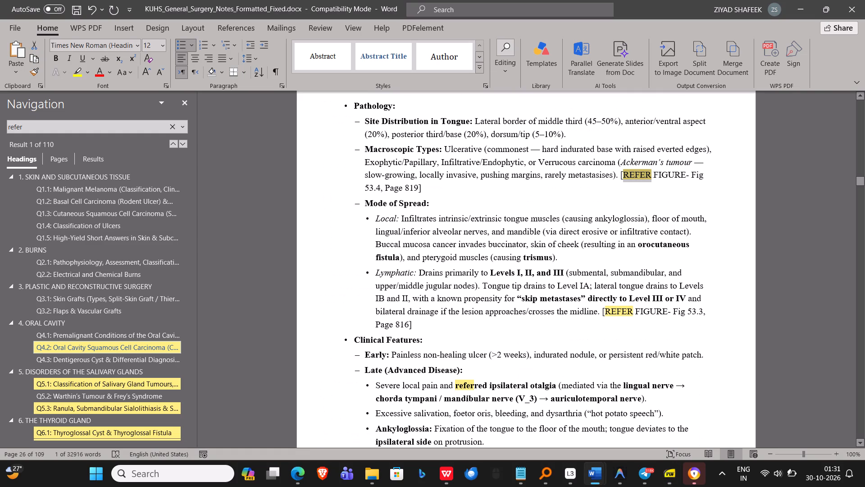
key("alt+Tab")
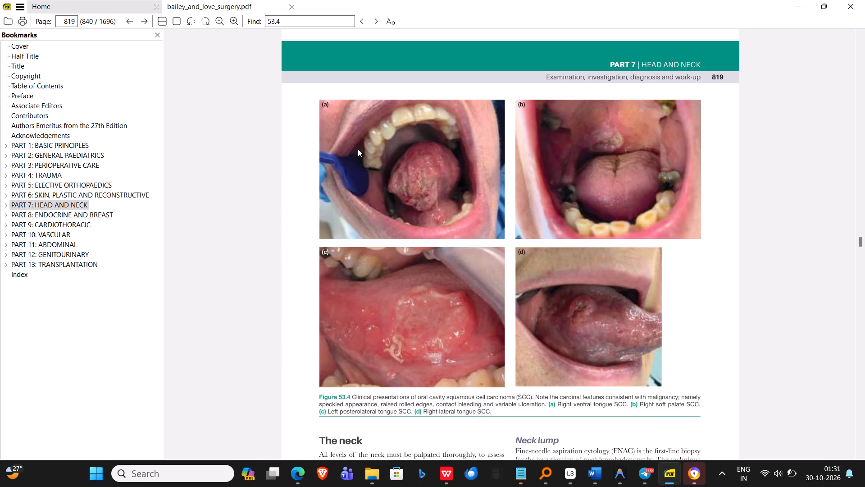
left_click_drag(314, 86, 582, 322)
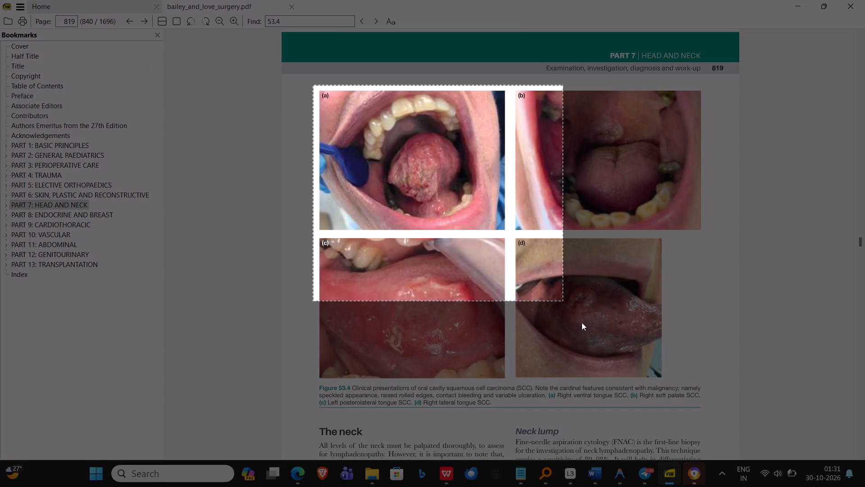
left_click_drag(582, 322, 715, 413)
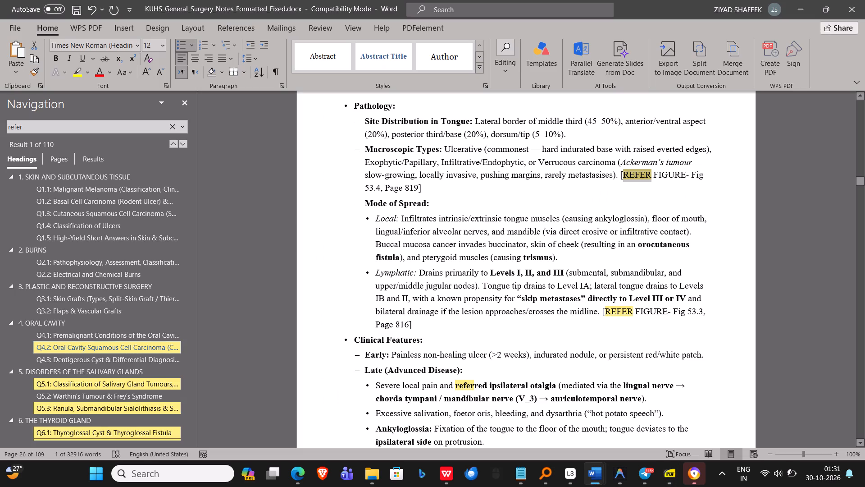
Replace the Fig 53.4 placeholder under Macroscopic Types with the snipped figure, pasted on its own unbulleted line.
left_click_drag(658, 197, 622, 175)
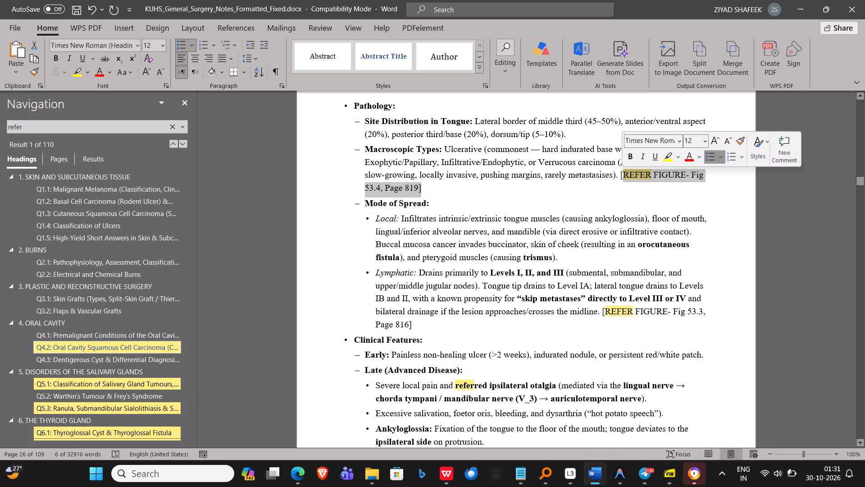
key("BackSpace")
key("BackSpace")
key("Return")
key("BackSpace")
key("BackSpace")
key("ctrl+v")
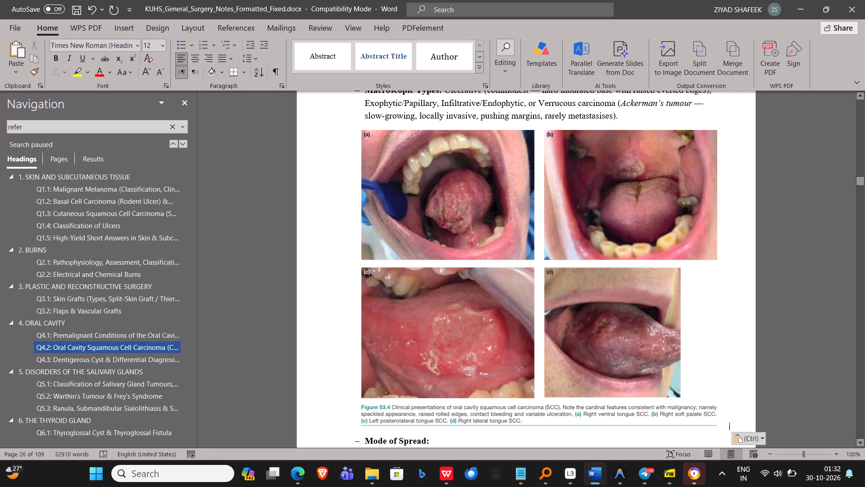
Go to the next REFER placeholder, find 53.3 in the PDF, and snip Figure 53.3 with its caption from page 816.
left_click(188, 144)
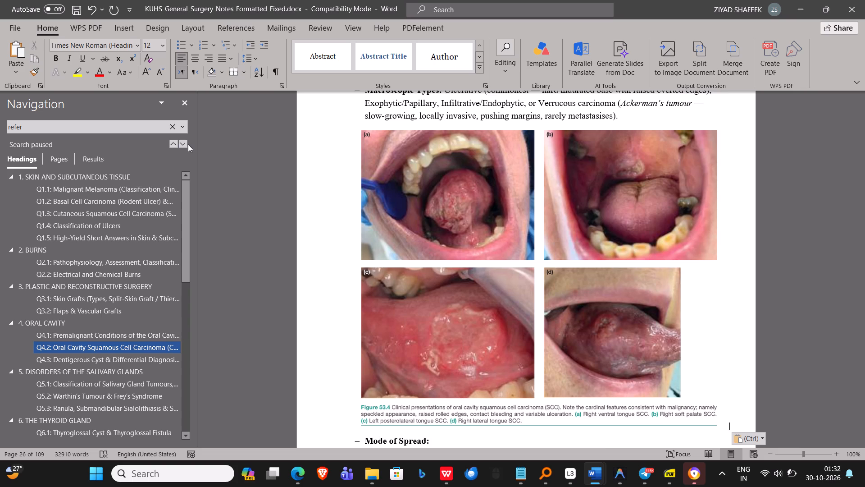
left_click(183, 142)
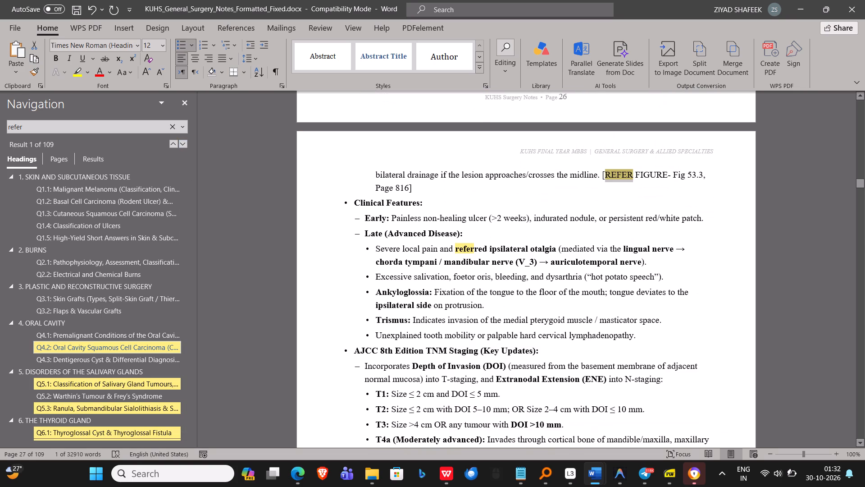
key("alt+Tab")
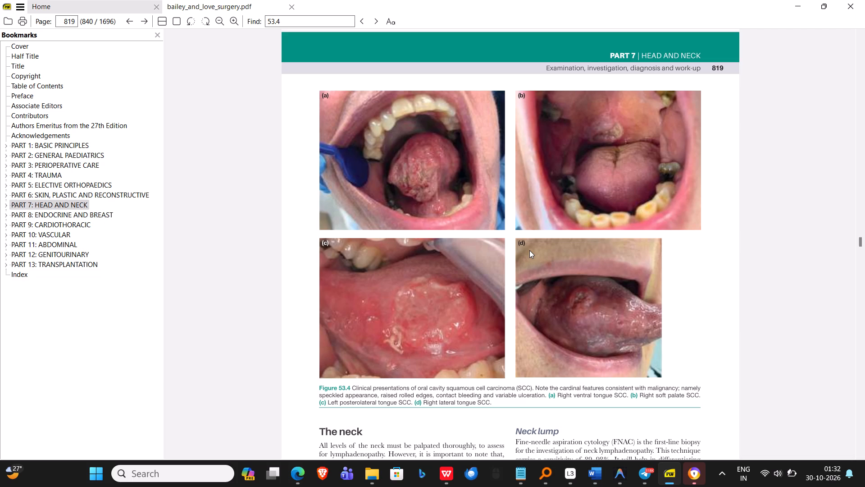
key("alt+Tab")
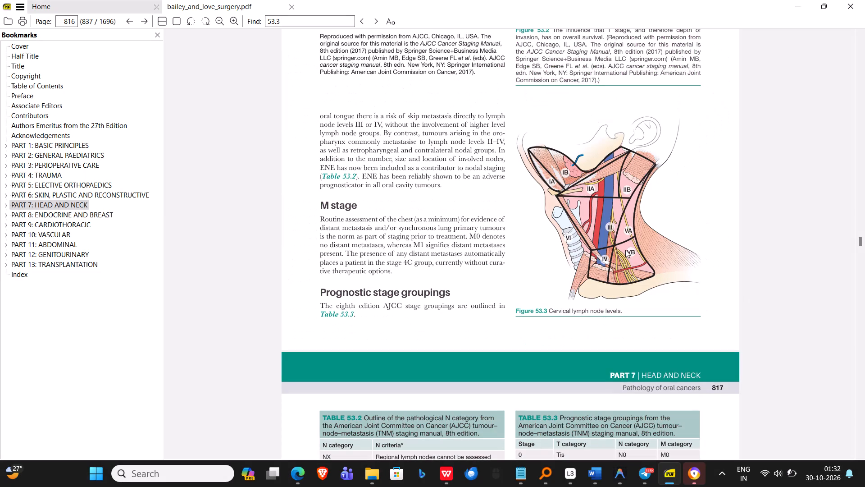
left_click_drag(510, 100, 717, 324)
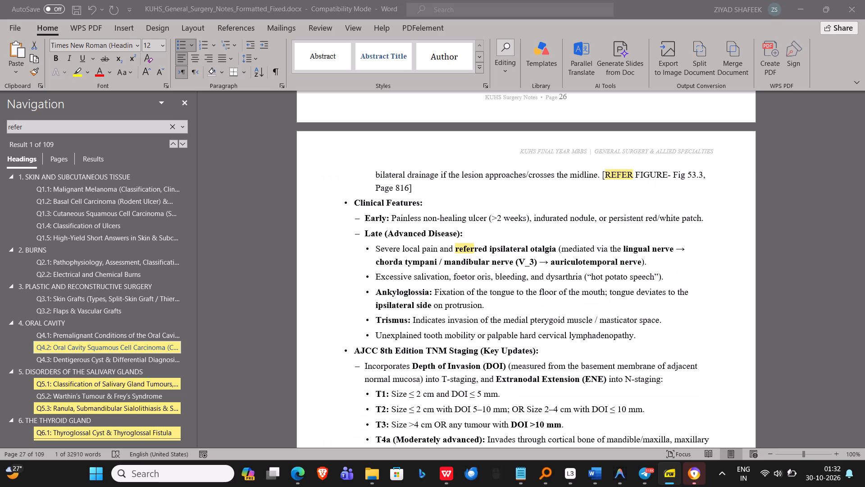
Replace the Fig 53.3 placeholder at the end of the Lymphatic spread bullet with the snip, on an unindented line above Clinical Features.
left_click_drag(656, 191, 611, 175)
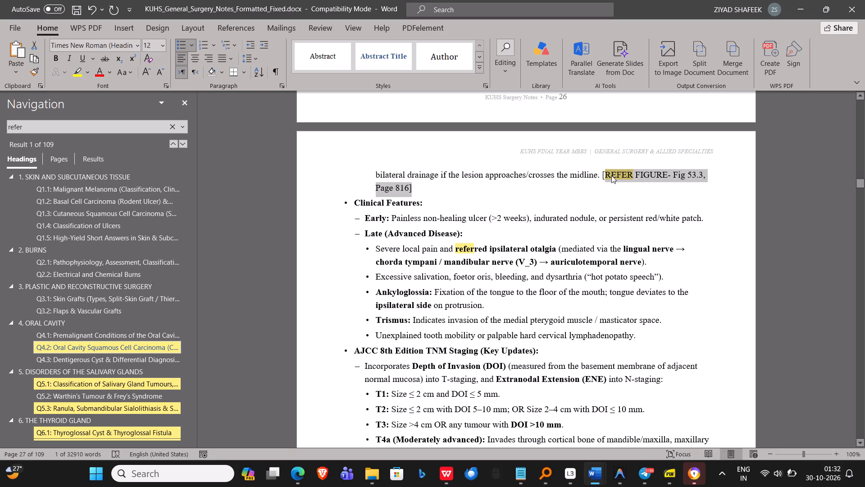
key("BackSpace")
key("BackSpace")
key("BackSpace")
key("Return")
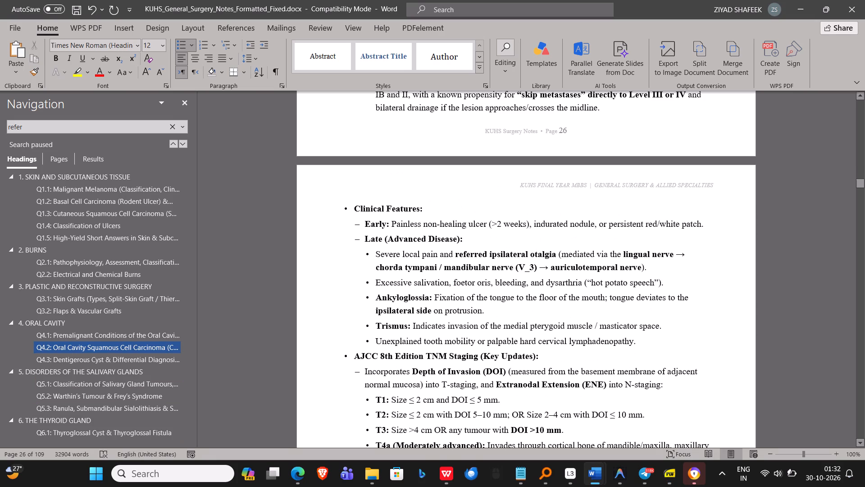
key("BackSpace")
key("BackSpace")
key("BackSpace")
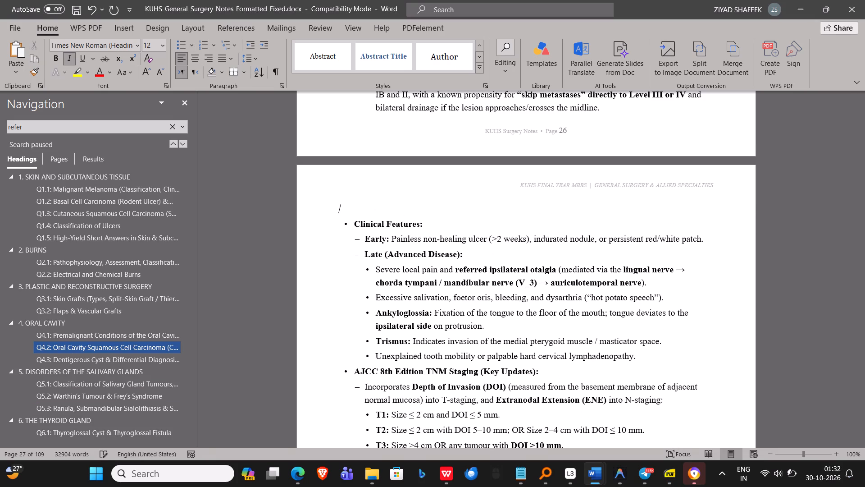
key("ctrl+v")
left_click(421, 345)
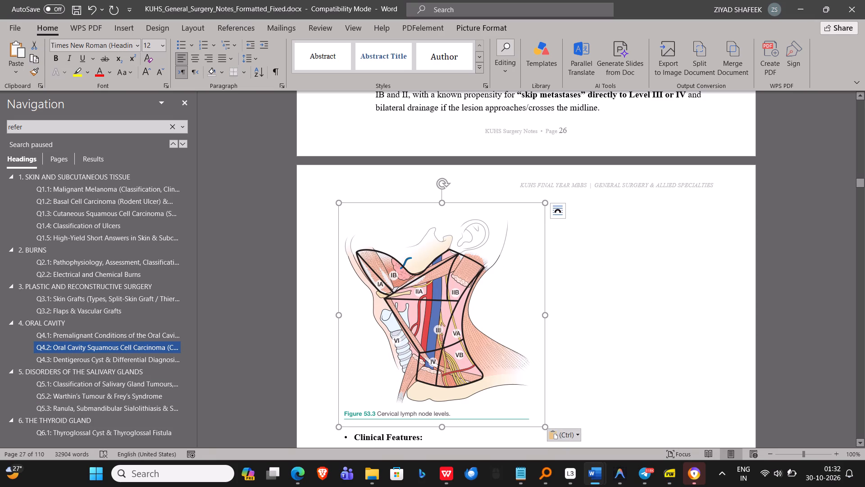
Go to the REFER placeholder for Fig 53.5, skipping the word "referred", and find 53.5 on page 822 of the PDF.
left_click(182, 142)
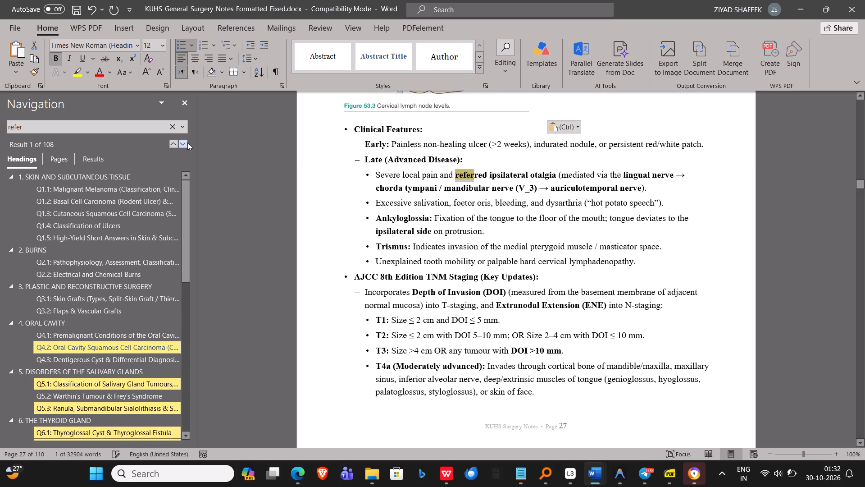
left_click(183, 140)
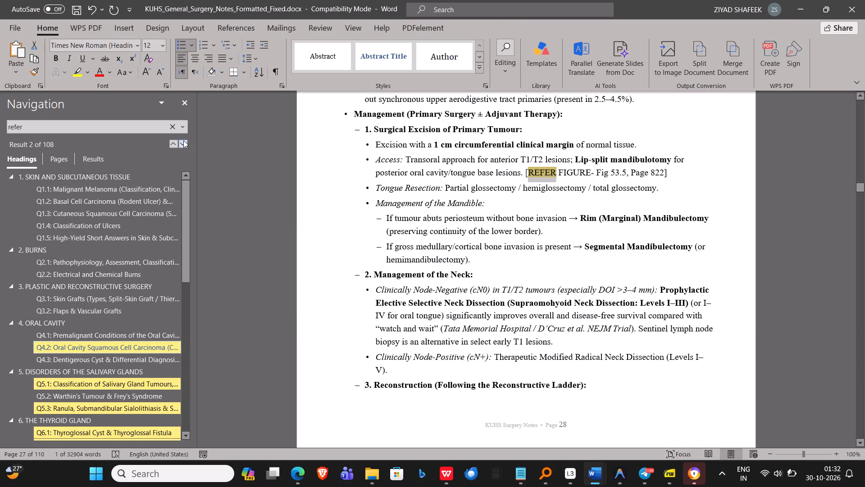
key("alt+Tab")
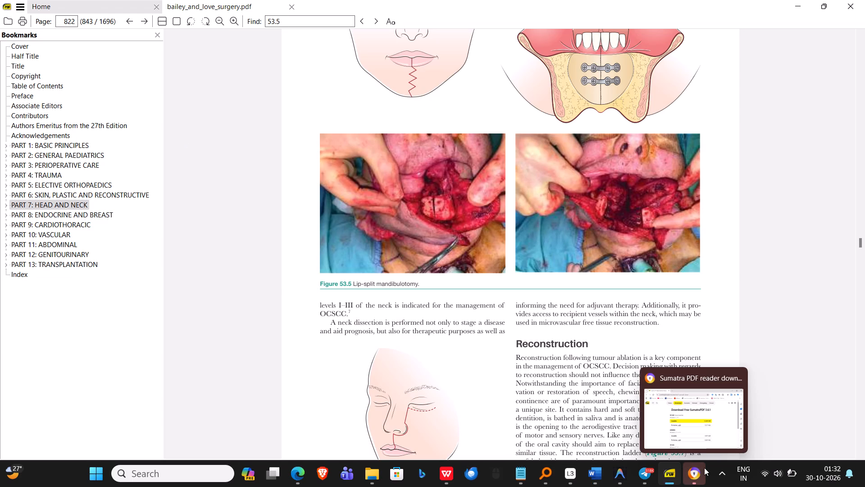
Show the hidden system tray icons.
left_click(718, 475)
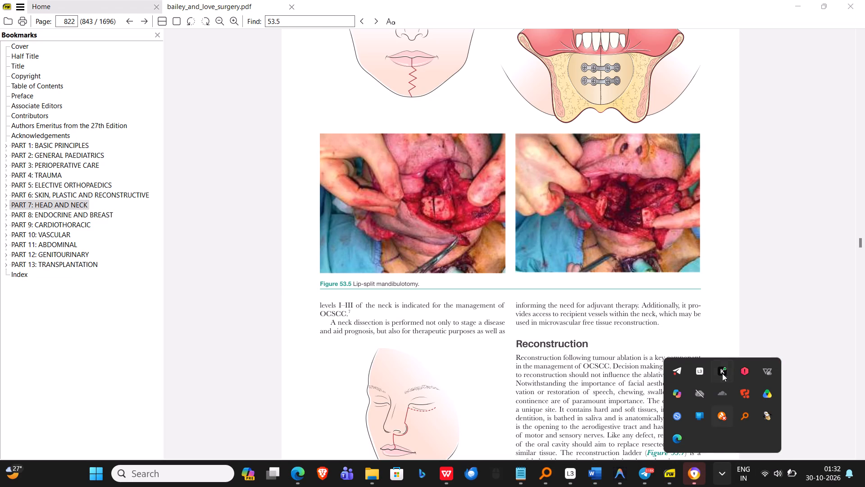
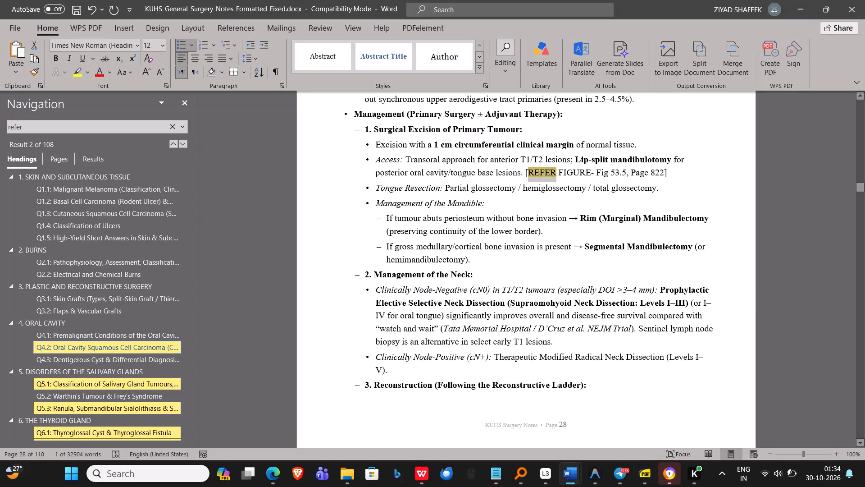
Snip Figure 53.5 with its caption from page 822 of the PDF.
key("alt+Tab")
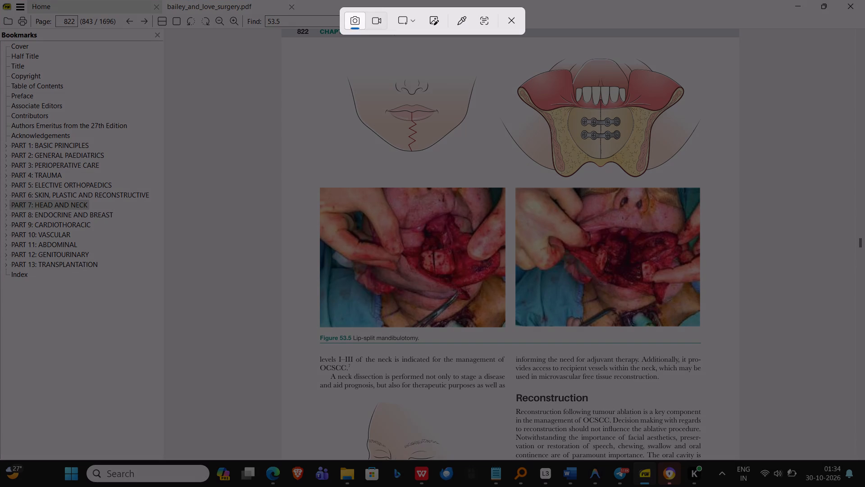
left_click_drag(317, 64, 704, 349)
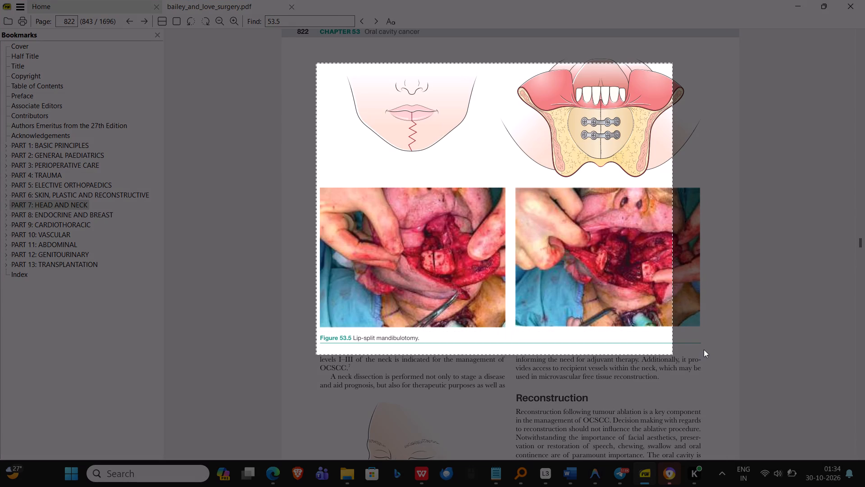
left_click_drag(704, 349, 705, 349)
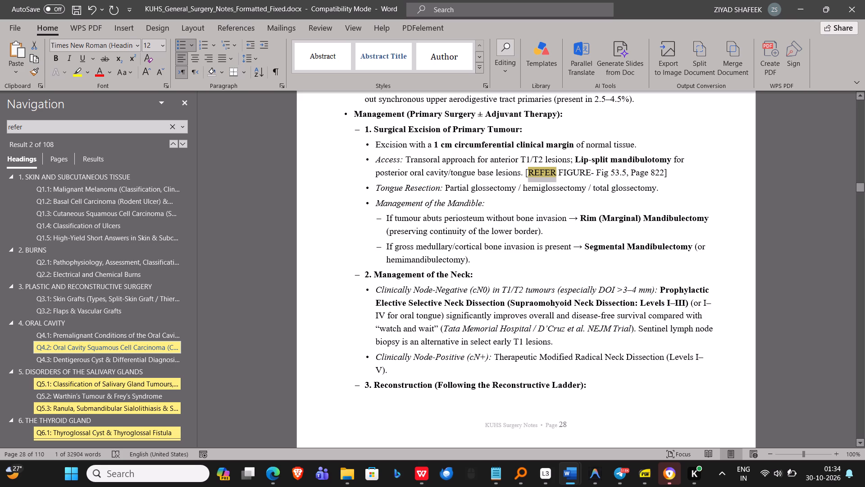
Replace the Fig 53.5 placeholder ending the Access bullet with the snip, on an unbulleted, unindented line above Tongue Resection.
left_click_drag(681, 172, 540, 177)
key("BackSpace")
key("BackSpace")
key("Return")
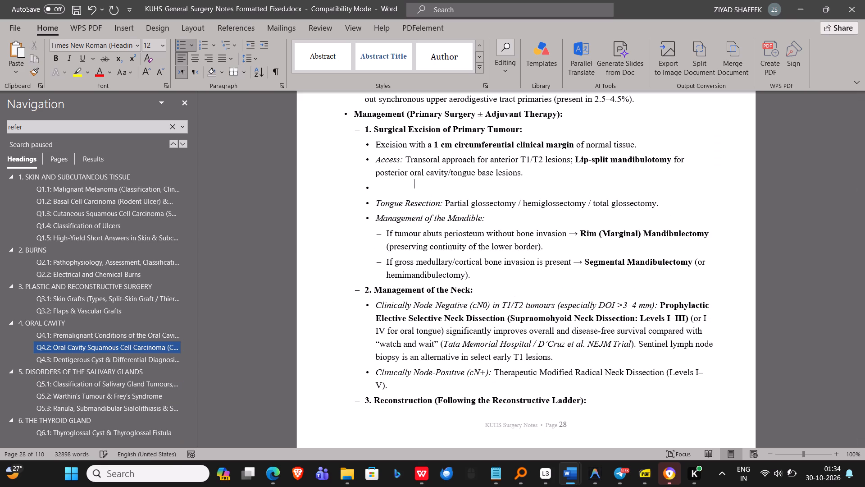
key("BackSpace")
key("BackSpace")
key("BackSpace")
key("ctrl+v")
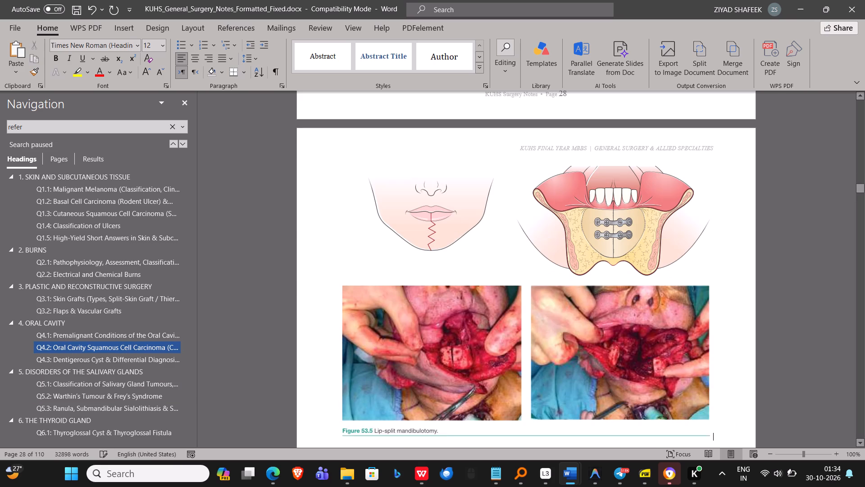
left_click(555, 225)
Go to the next REFER placeholder, find 53.8 in the PDF, and snip Figure 53.8 with its caption from page 824.
scroll(555, 225, "down", 1)
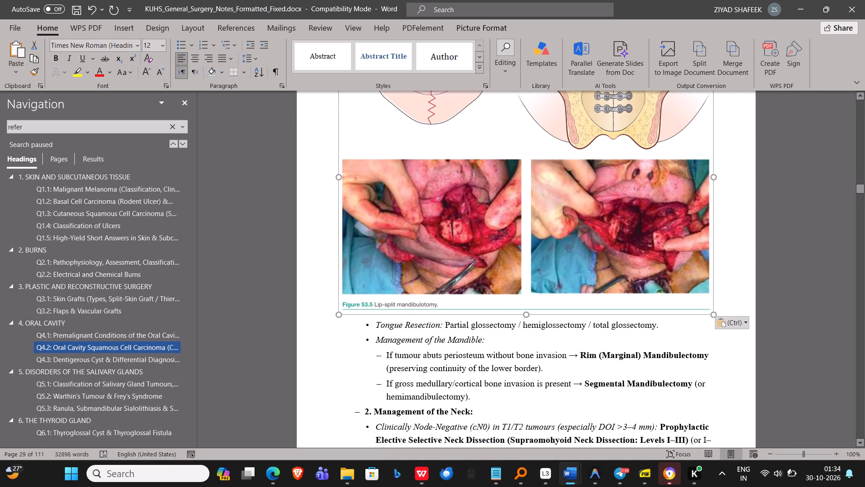
left_click(140, 125)
key("Return")
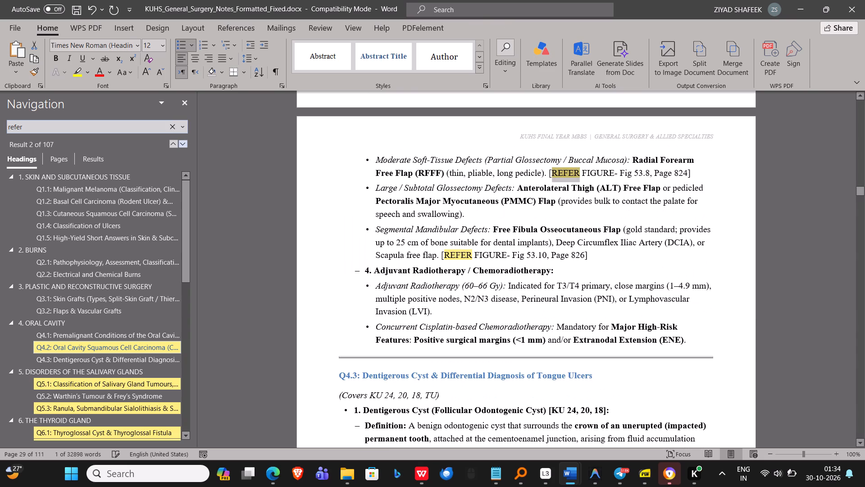
key("alt+Tab")
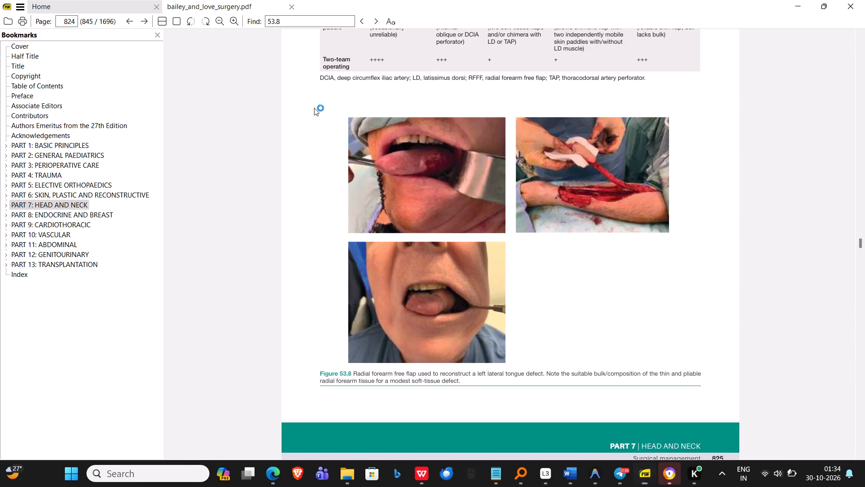
left_click_drag(312, 107, 692, 403)
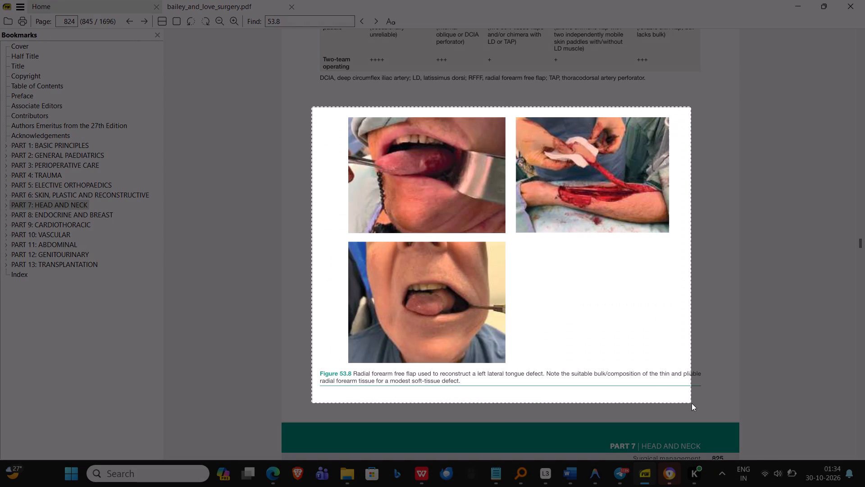
left_click_drag(692, 403, 713, 400)
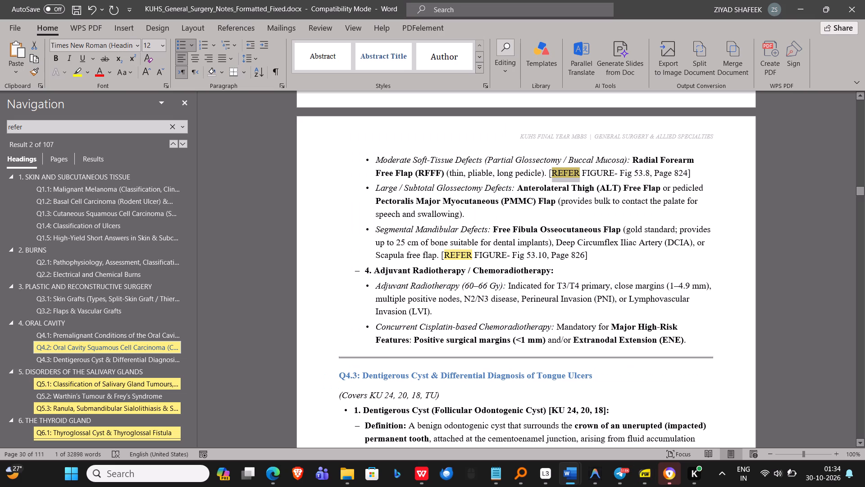
Replace the Fig 53.8 placeholder ending the Moderate Soft-Tissue Defects bullet with the snip, on an unbulleted line below it.
left_click_drag(697, 173, 549, 174)
key("Delete")
key("BackSpace")
key("Return")
key("BackSpace")
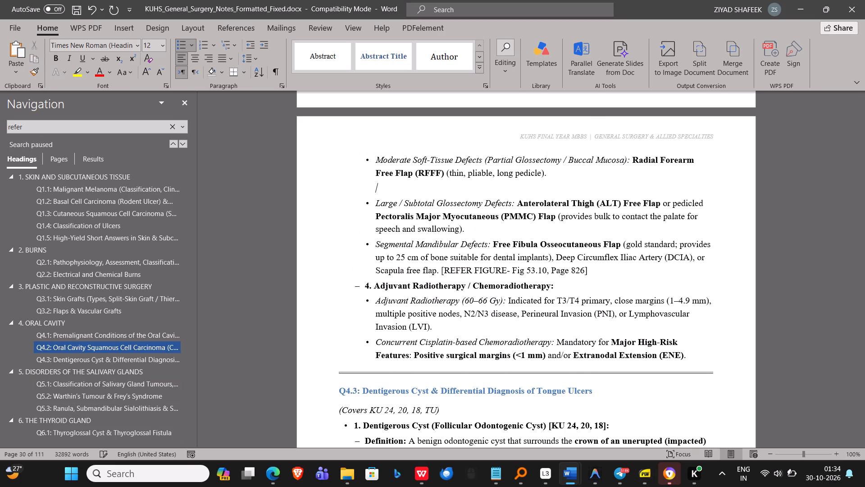
key("BackSpace")
key("ctrl+v")
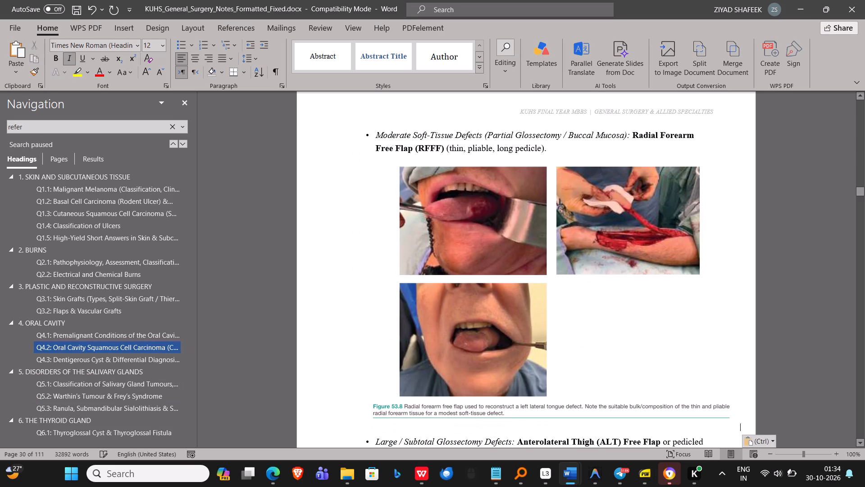
left_click(572, 309)
For the Fig 53.10 placeholder in the Segmental Mandibular Defects bullet, snip parts (a) and (b) of the figure from PDF page 826.
scroll(572, 309, "down", 3)
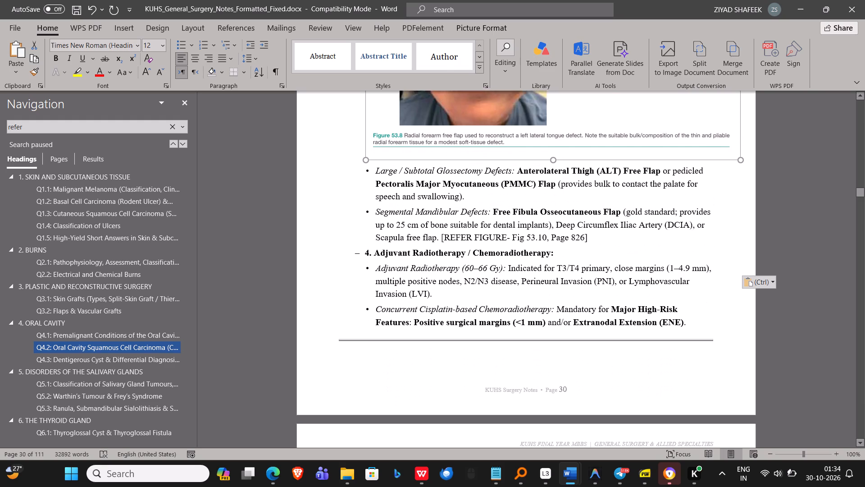
scroll(572, 309, "down", 1)
key("alt+Tab")
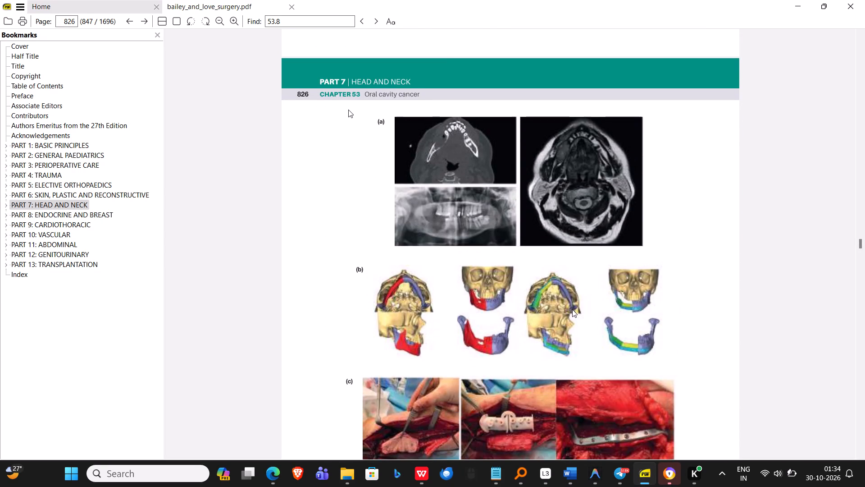
left_click_drag(347, 112, 684, 360)
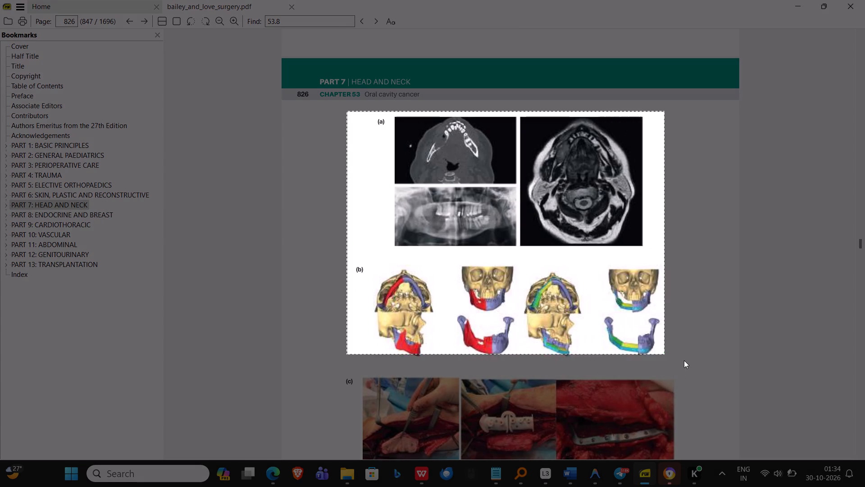
left_click_drag(684, 360, 684, 364)
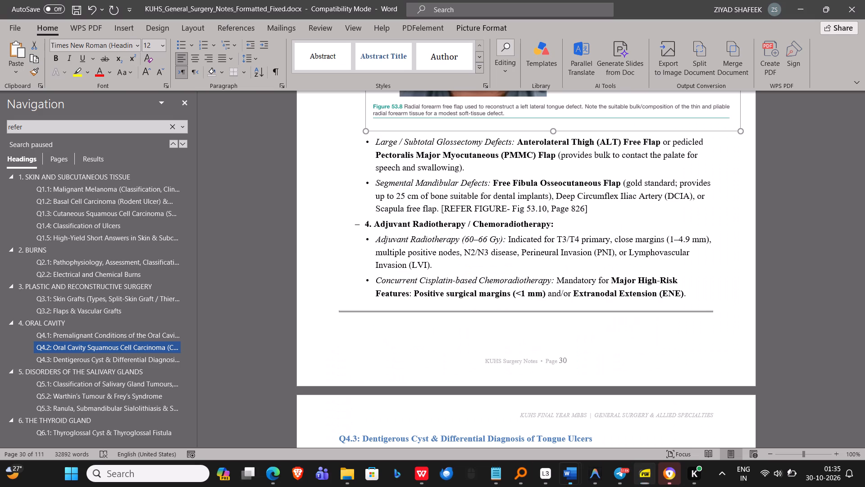
Replace the Fig 53.10 placeholder with the snip, on an unbulleted, unindented line above section 4 Adjuvant Radiotherapy / Chemoradiotherapy.
left_click_drag(593, 214, 453, 203)
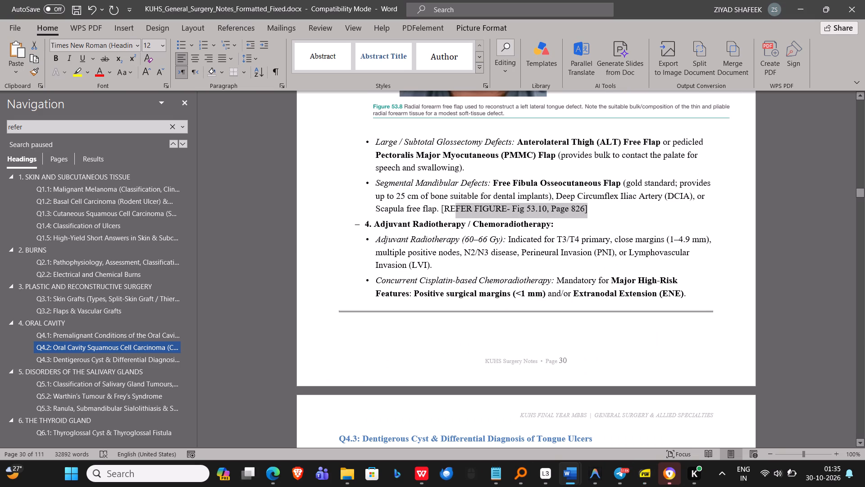
left_click_drag(453, 203, 442, 207)
key("BackSpace")
key("BackSpace")
key("Return")
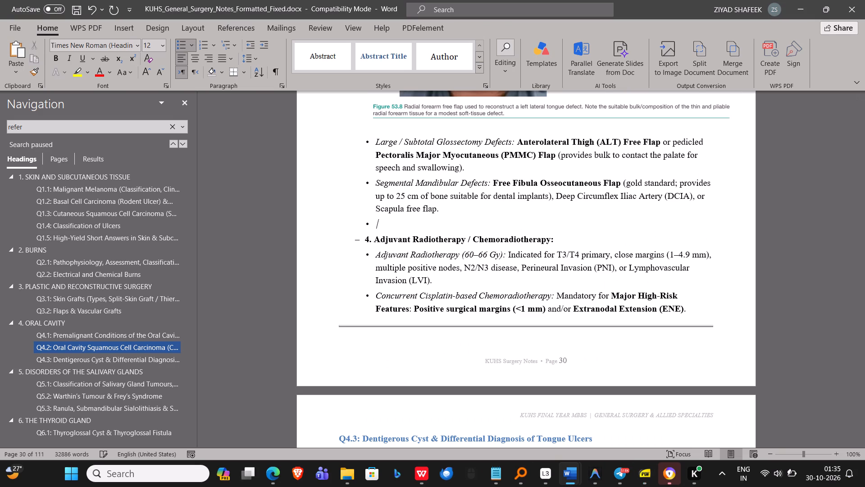
key("BackSpace")
key("BackSpace")
key("BackSpace")
key("ctrl+v")
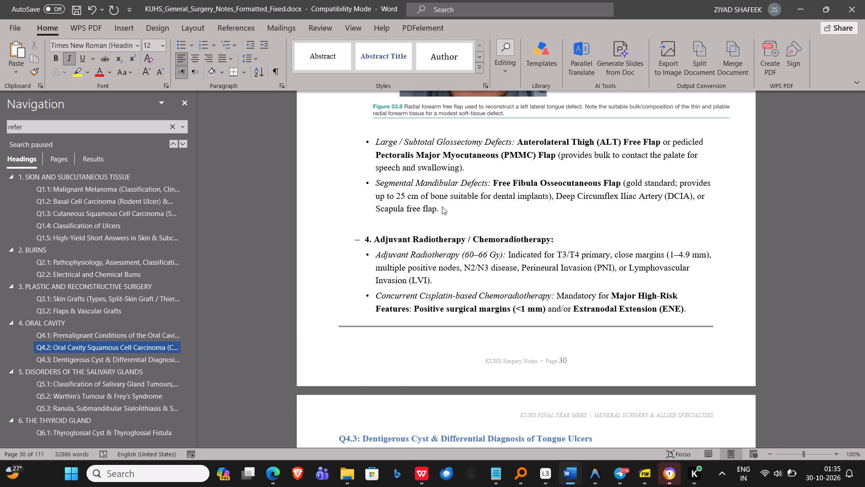
Snip parts (c) and (d) of Figure 53.10 with the caption from page 826 of the PDF.
key("alt+Tab")
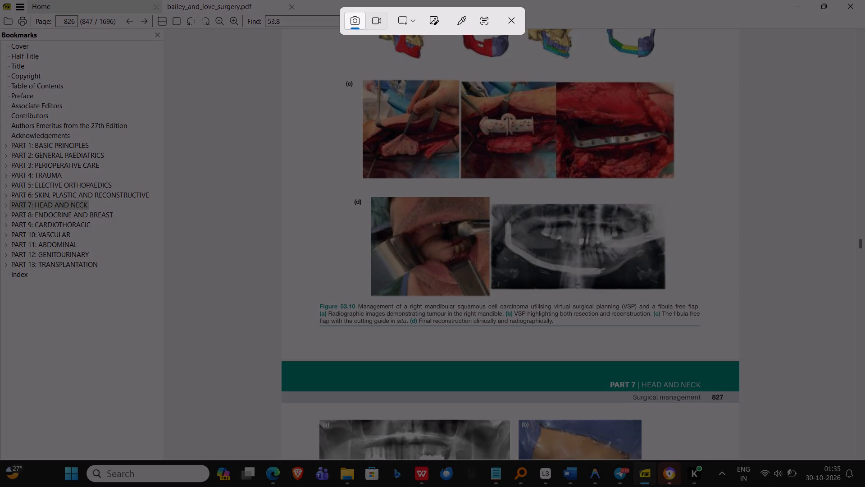
left_click_drag(309, 72, 692, 325)
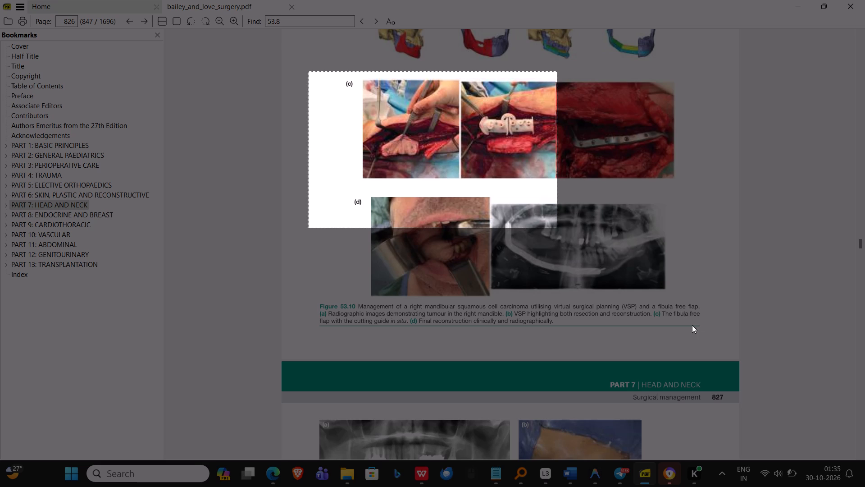
left_click_drag(692, 325, 708, 338)
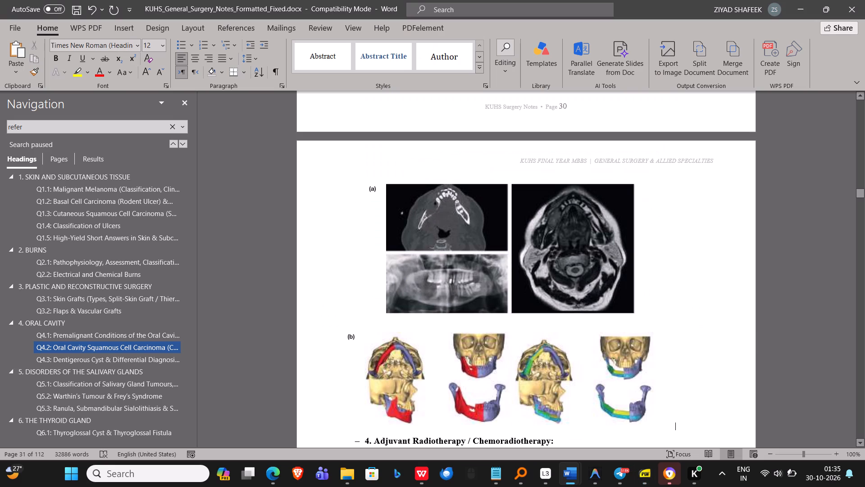
Add a line break before the Figure 53.10 (a)–(b) image and insert the (c)–(d) snip directly ahead of that image.
left_click(675, 244)
scroll(675, 244, "down", 1)
key("Return")
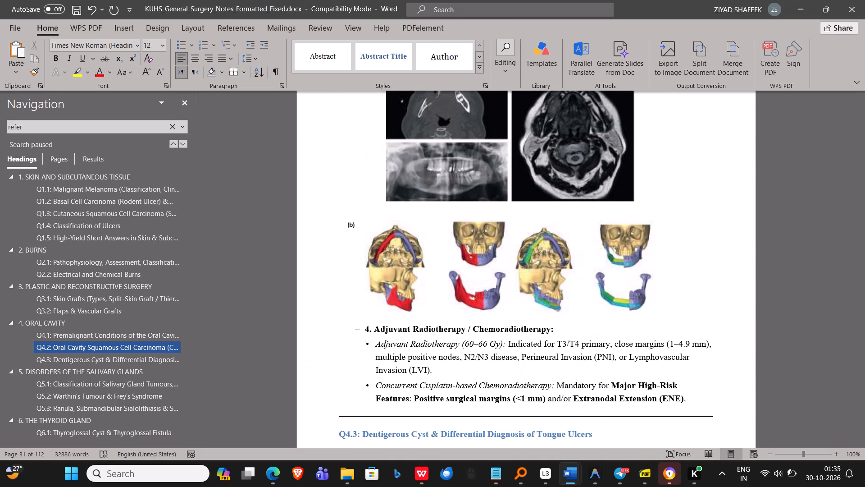
key("ctrl+v")
Go to the next REFER placeholder, find 54.12 in the PDF, and snip parts (a) to (d) of Figure 54.12 from page 847.
scroll(675, 244, "down", 1)
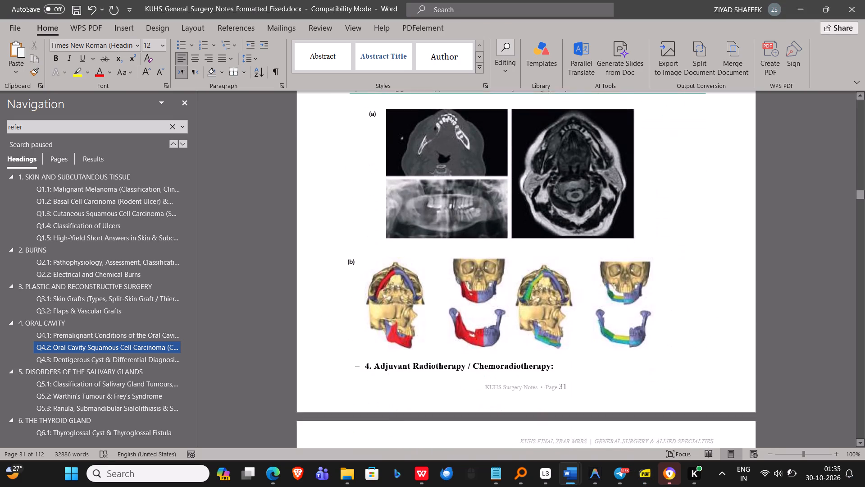
scroll(675, 244, "down", 1)
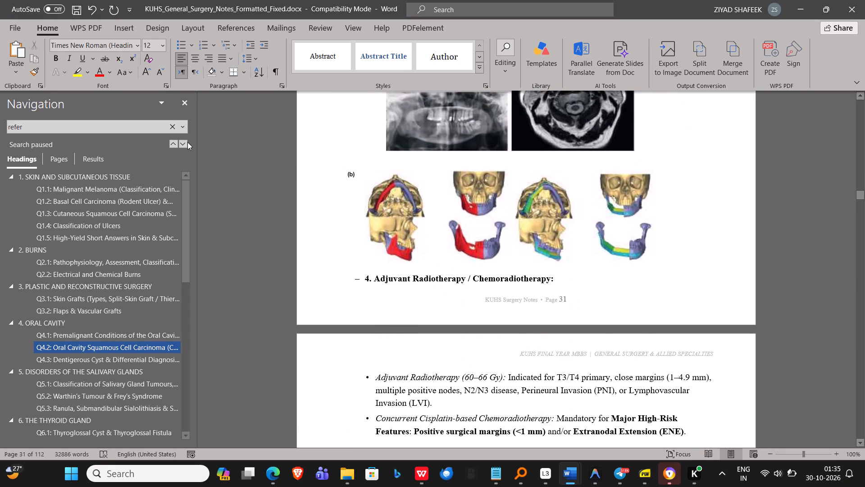
left_click(185, 142)
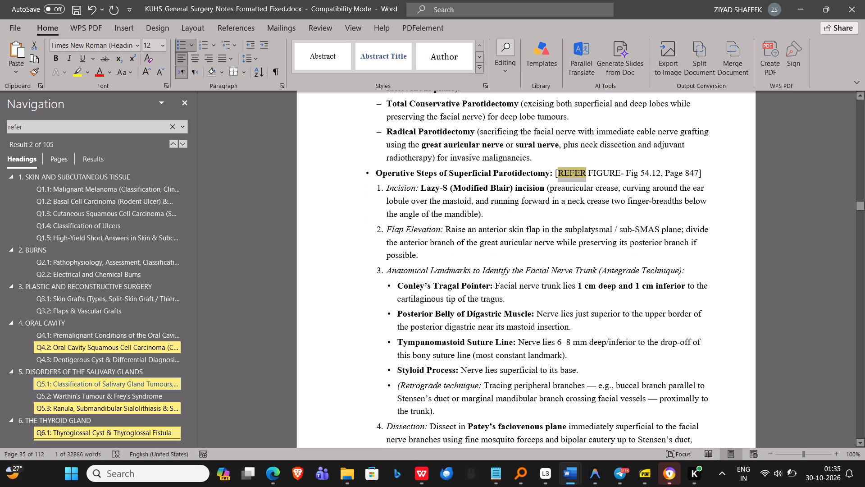
key("alt+Tab")
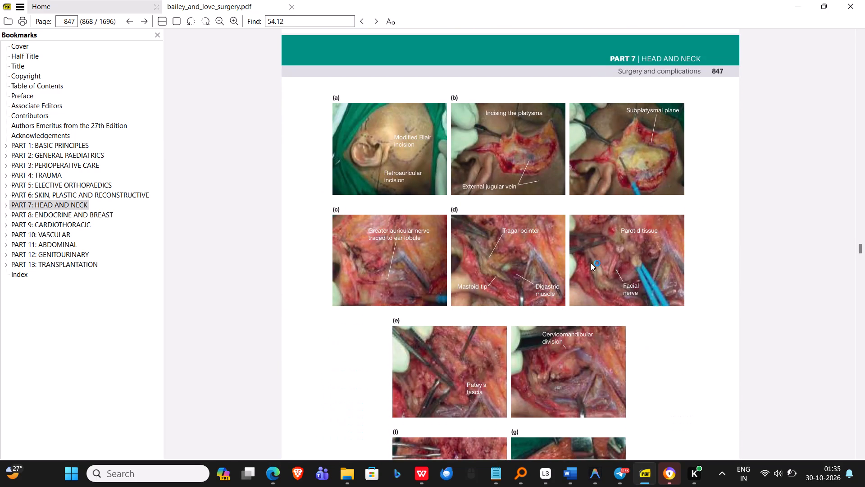
left_click_drag(331, 93, 404, 148)
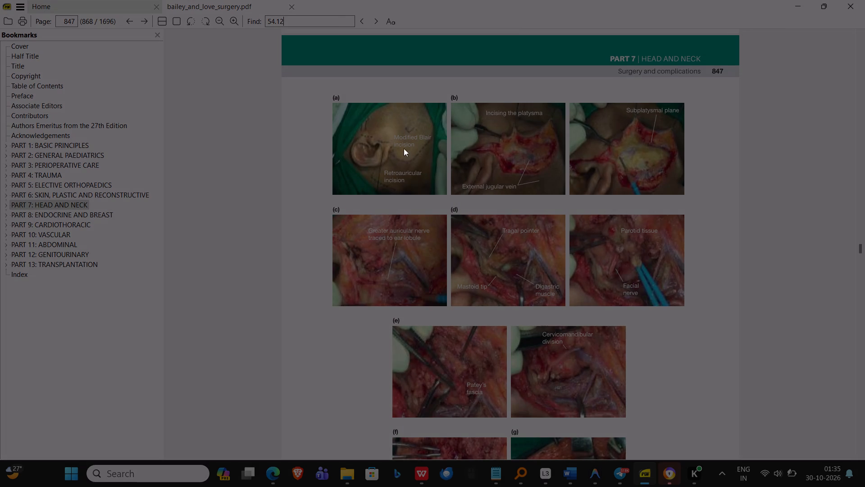
left_click_drag(404, 148, 692, 313)
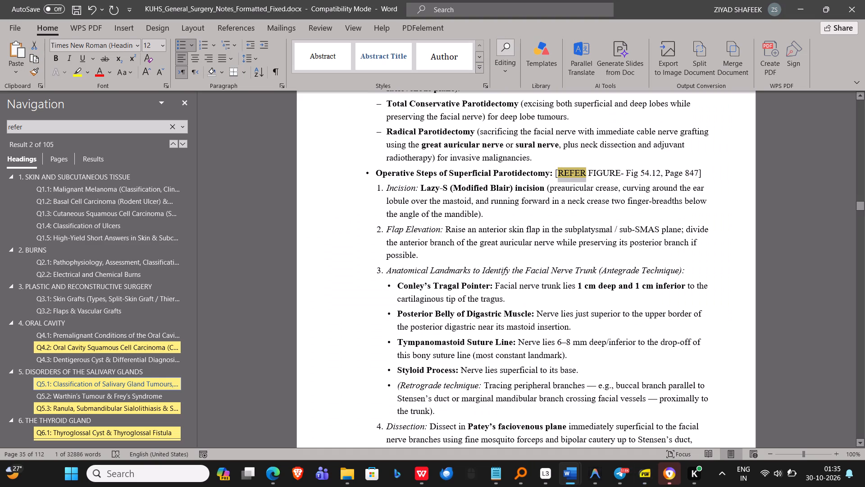
Replace the Fig 54.12 placeholder after Operative Steps of Superficial Parotidectomy with the snip, on an unbulleted line above the Incision step.
left_click_drag(705, 175, 572, 179)
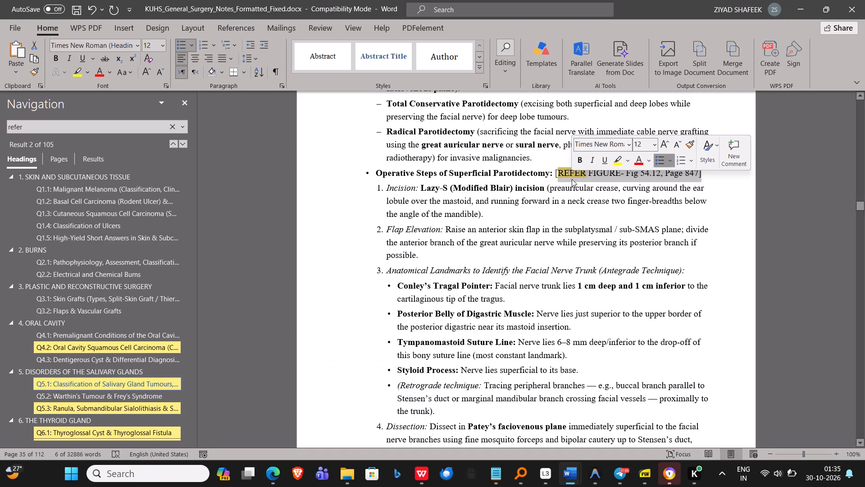
key("BackSpace")
key("BackSpace")
key("Return")
key("BackSpace")
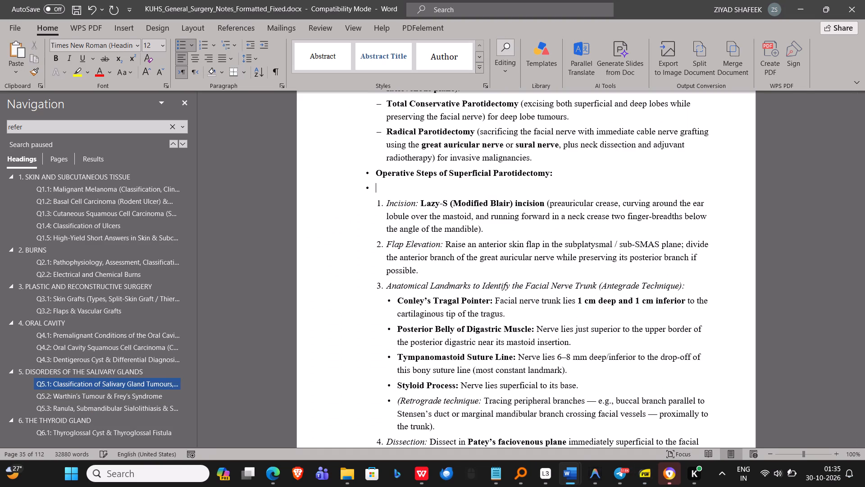
key("BackSpace")
key("ctrl+v")
Snip parts (e) to (g) of Figure 54.12 with the caption from page 847 of the PDF.
scroll(572, 179, "down", 1)
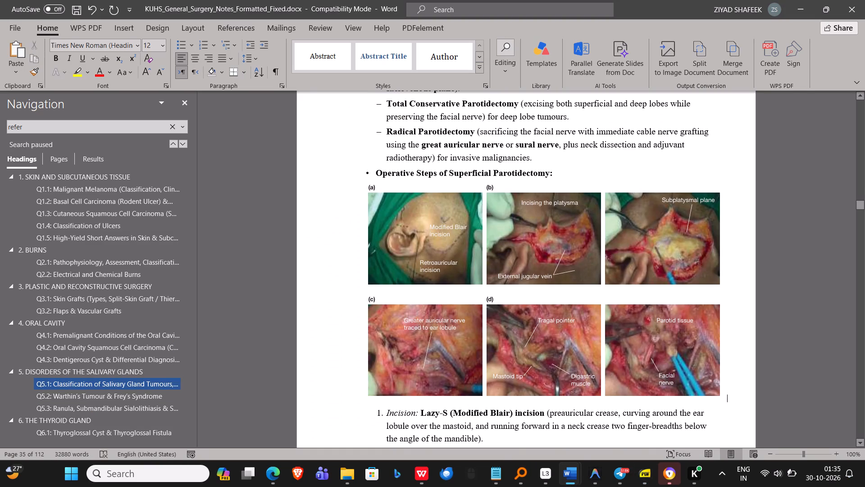
scroll(572, 179, "down", 1)
key("alt+Tab")
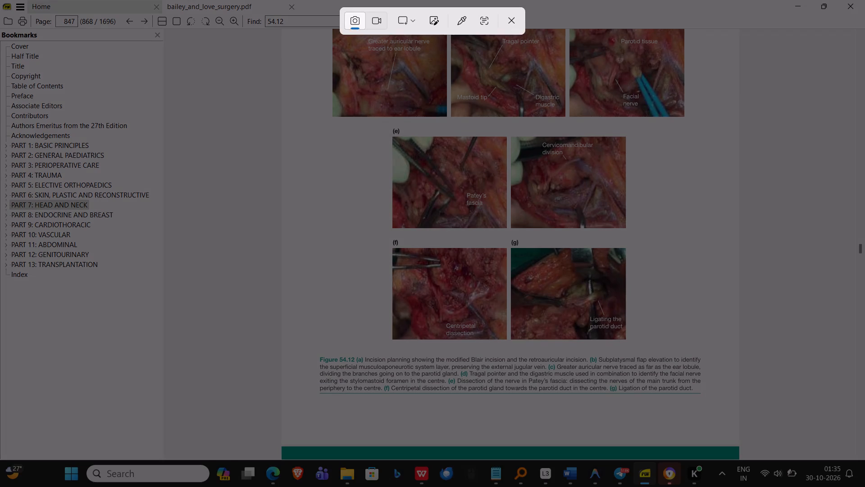
left_click_drag(306, 126, 722, 401)
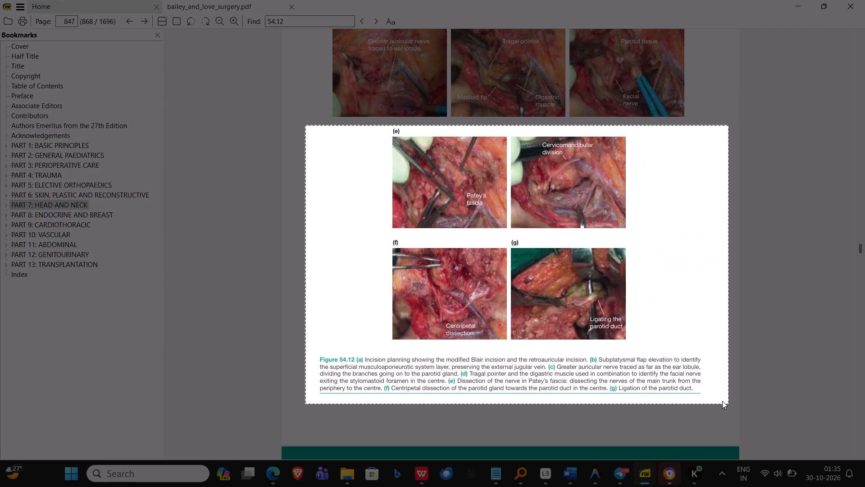
left_click_drag(722, 401, 717, 398)
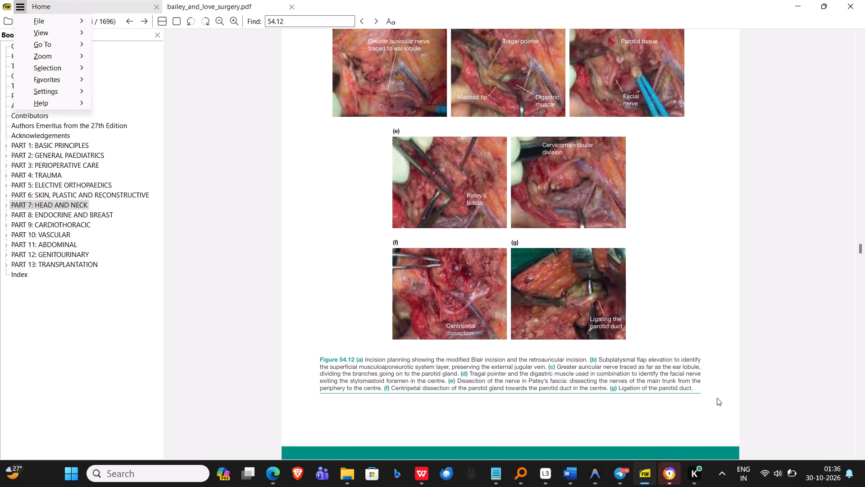
Insert the Figure 54.12 (e)–(g) snip on a new line below the (a)–(d) image, above the Incision step.
key("Return")
key("ctrl+v")
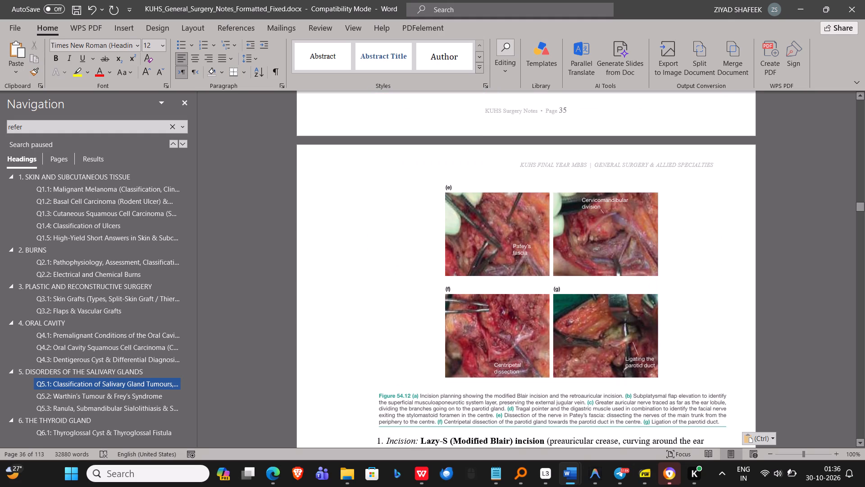
Go to the next REFER placeholder, find 54.3 in the PDF, and snip Figure 54.3 with its caption from page 834.
key("ctrl+f")
key("Return")
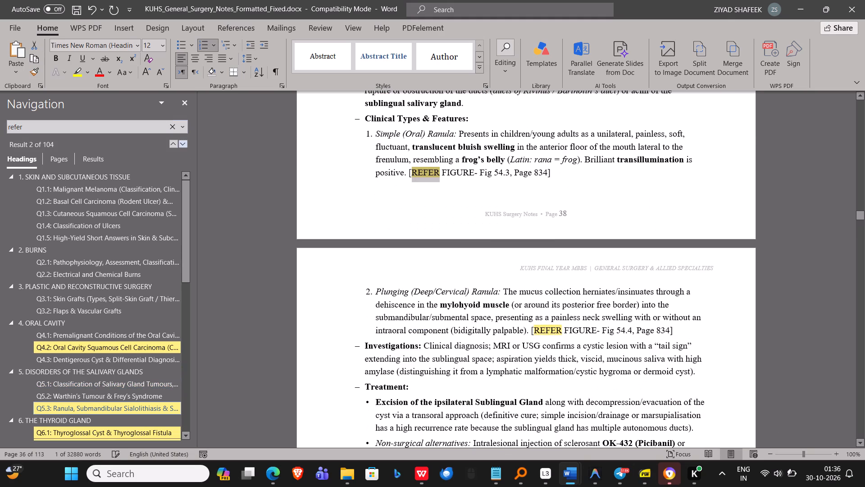
key("alt+Tab")
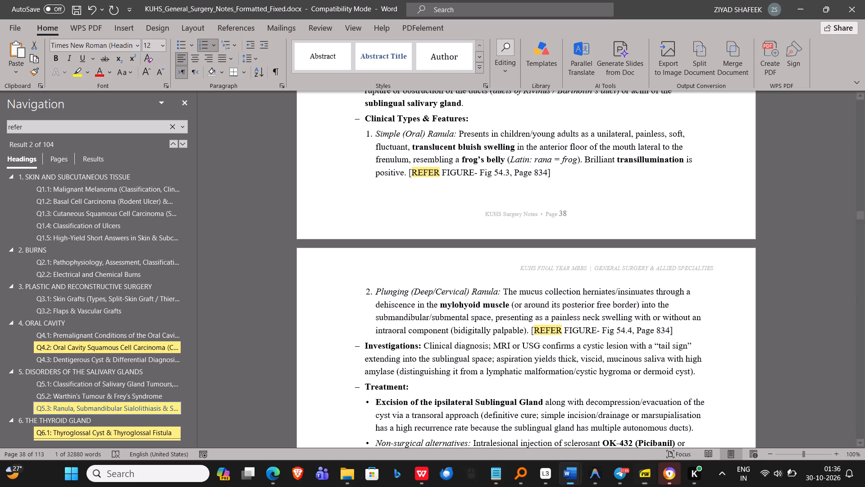
key("alt+Tab")
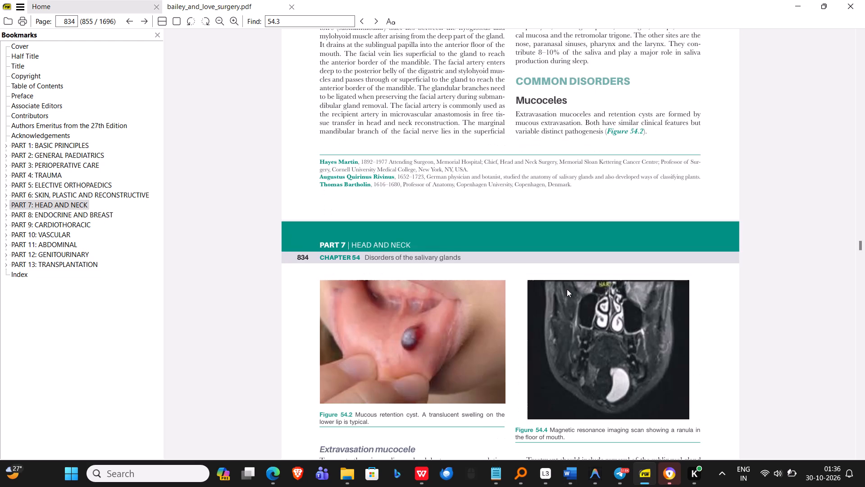
scroll(699, 306, "down", 1)
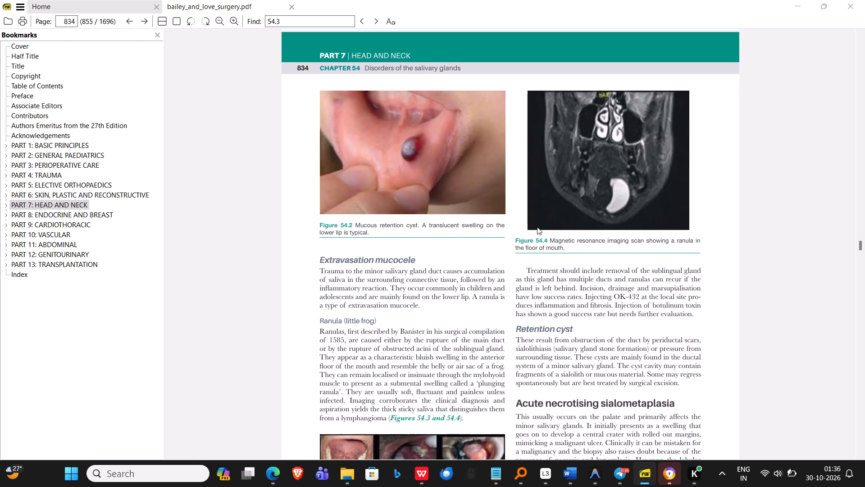
scroll(537, 227, "down", 4)
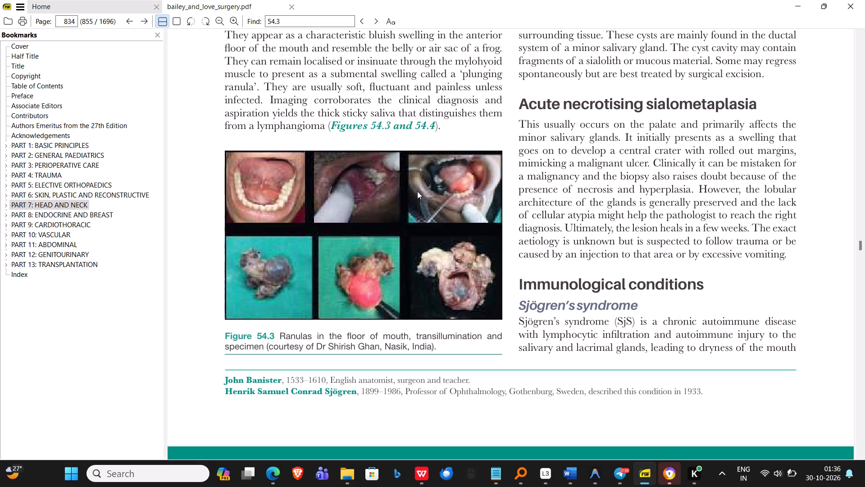
left_click_drag(216, 145, 509, 356)
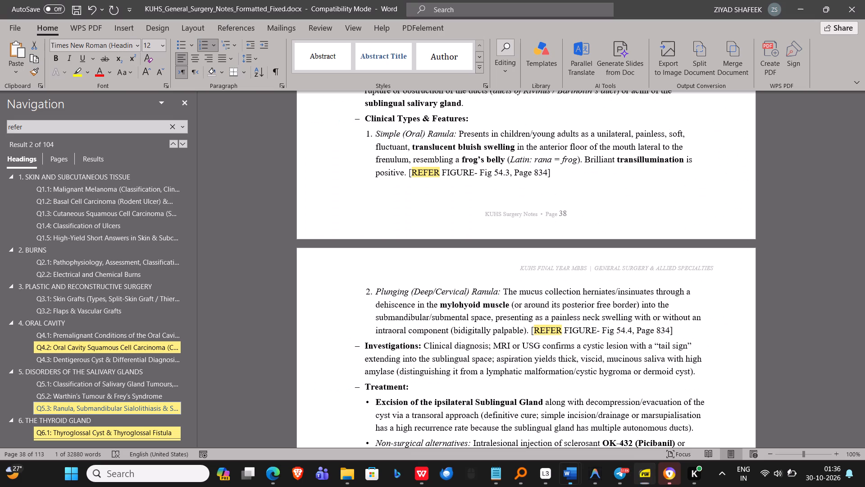
Replace the Fig 54.3 placeholder after Simple (Oral) Ranula with the snip, on an unnumbered line above the Plunging Ranula item.
left_click_drag(563, 175, 431, 179)
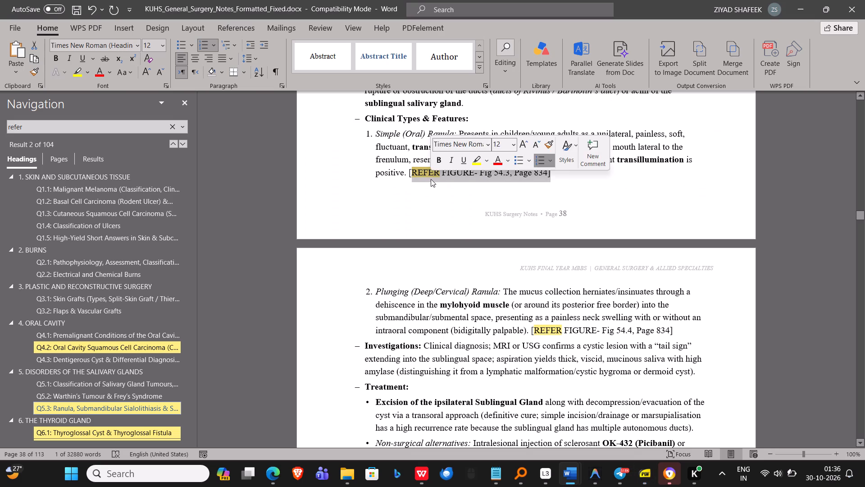
key("BackSpace")
key("BackSpace")
key("BackSpace")
key("Return")
key("BackSpace")
key("BackSpace")
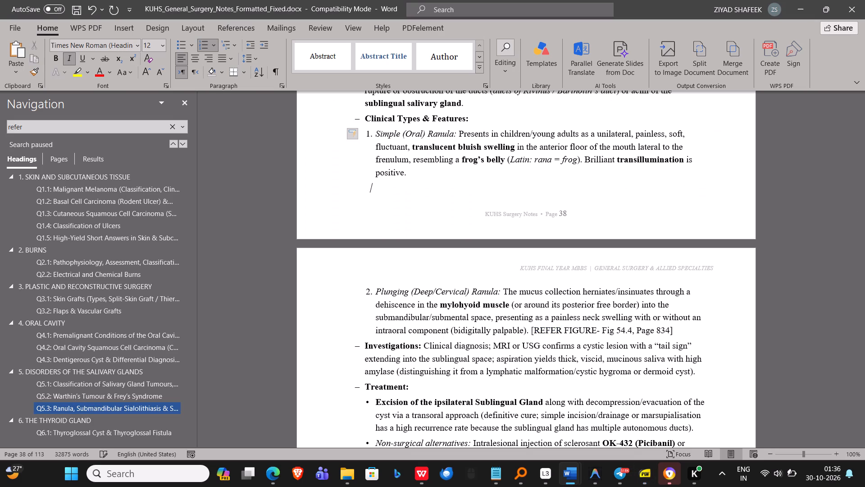
key("ctrl+v")
left_click(494, 339)
scroll(494, 339, "down", 1)
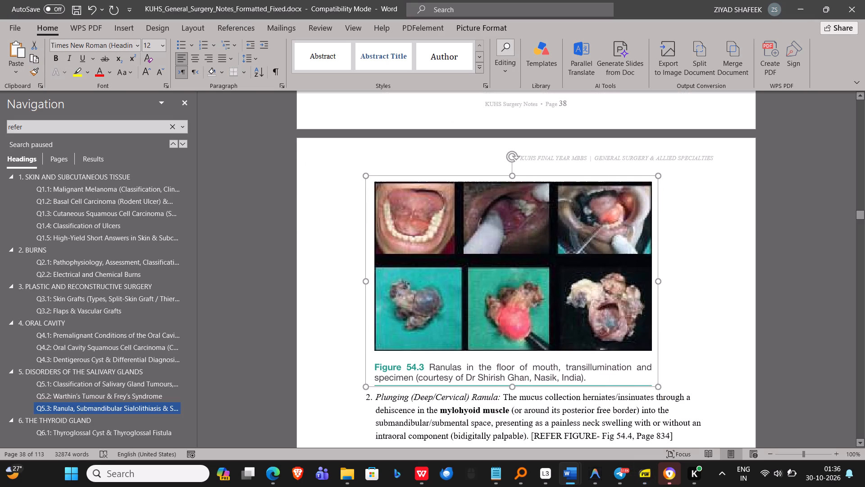
Go to the Fig 54.4 REFER placeholder and snip Figure 54.4 with its caption from page 834 of the PDF.
left_click(178, 145)
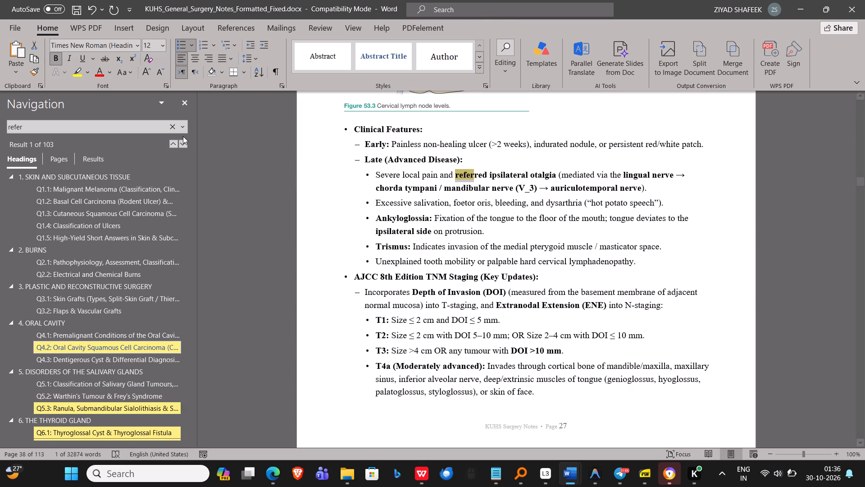
left_click(184, 142)
key("alt+Tab")
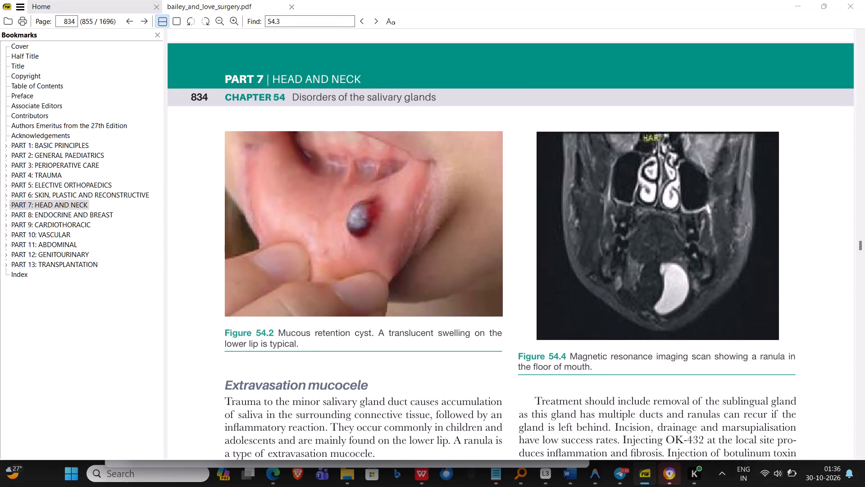
left_click_drag(513, 126, 804, 381)
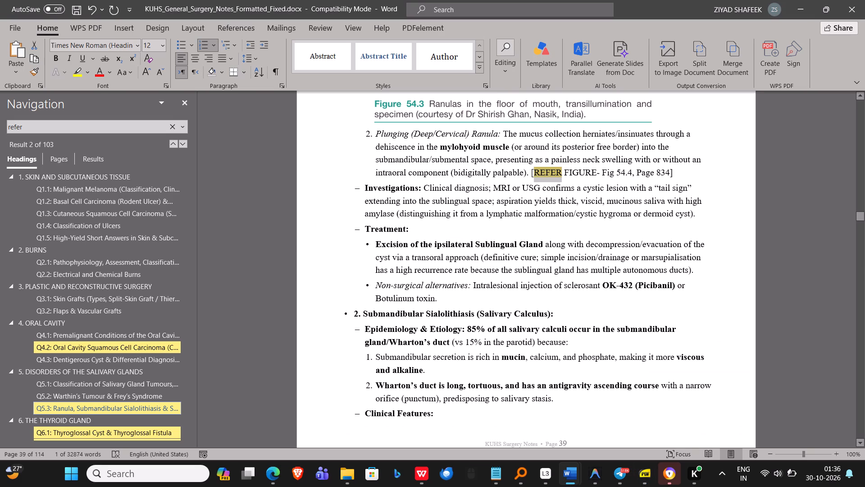
Replace the Fig 54.4 placeholder after Plunging Ranula with the snip, on an unnumbered line above Investigations.
left_click_drag(674, 170, 534, 182)
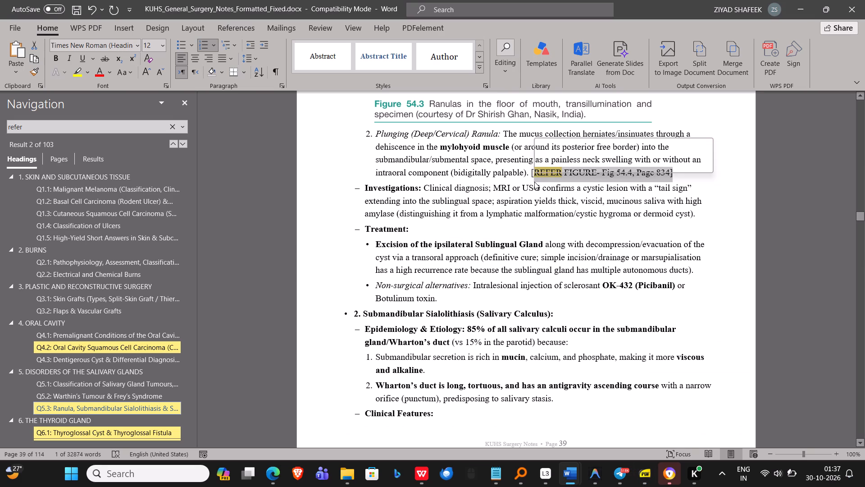
key("BackSpace")
key("BackSpace")
key("Return")
key("BackSpace")
key("BackSpace")
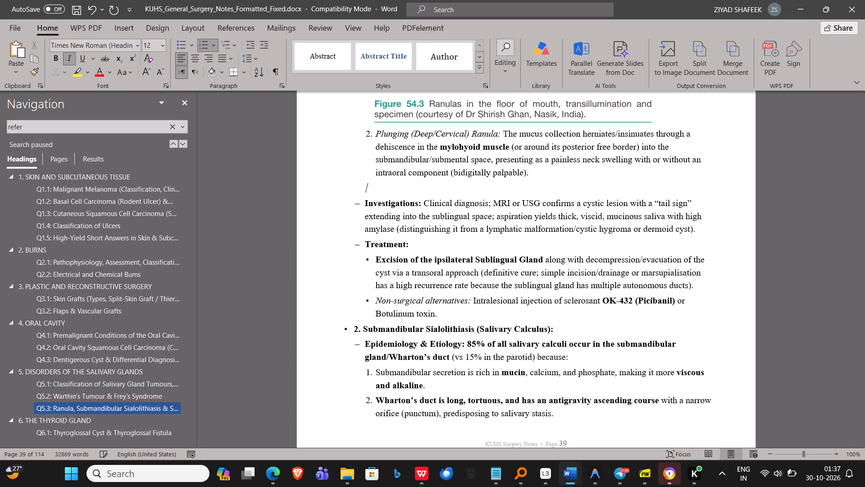
key("BackSpace")
key("ctrl+v")
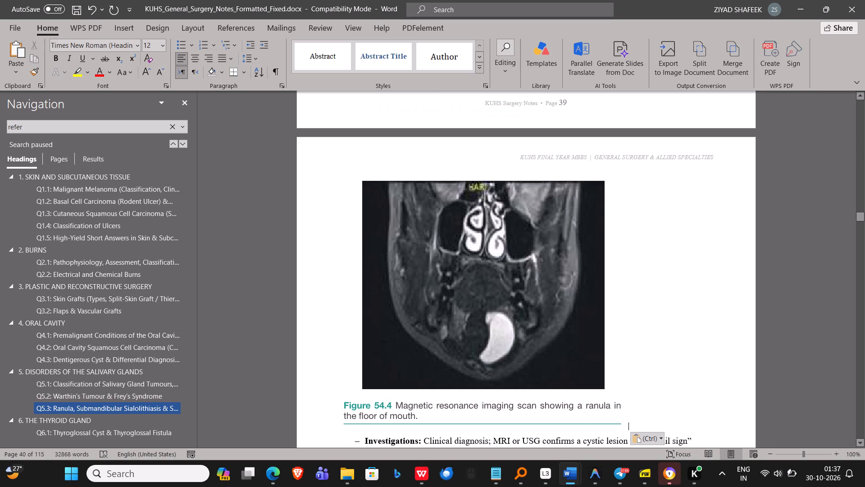
Shrink the Figure 54.4 image slightly, keeping its proportions, so that it fits on page 39.
left_click(545, 345)
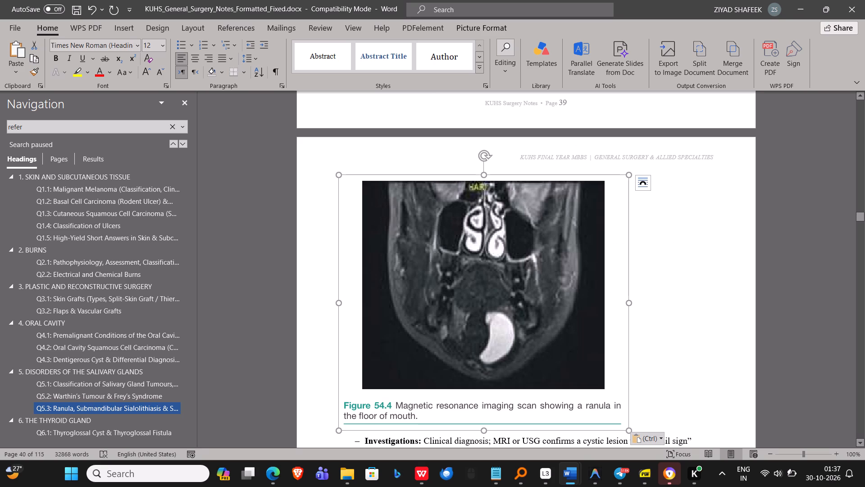
left_click_drag(630, 430, 603, 404)
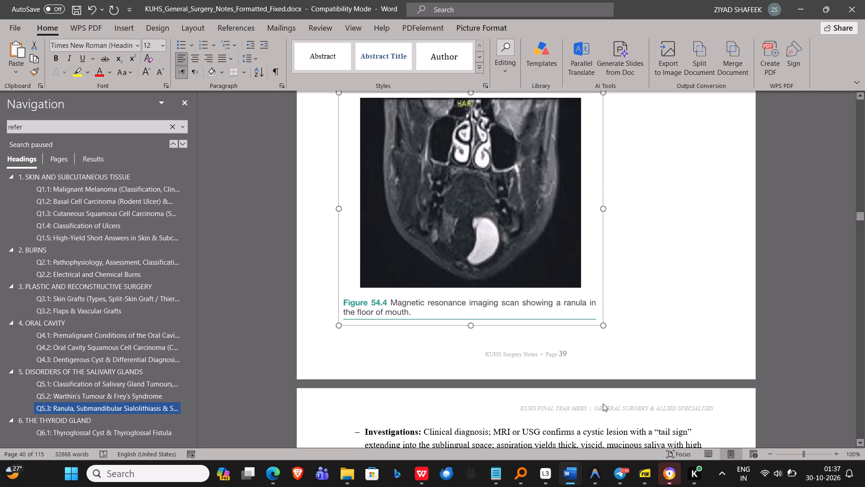
Go to the next REFER placeholder, find 54.8 in the PDF, and snip Figure 54.8 with its caption from page 837.
left_click(185, 144)
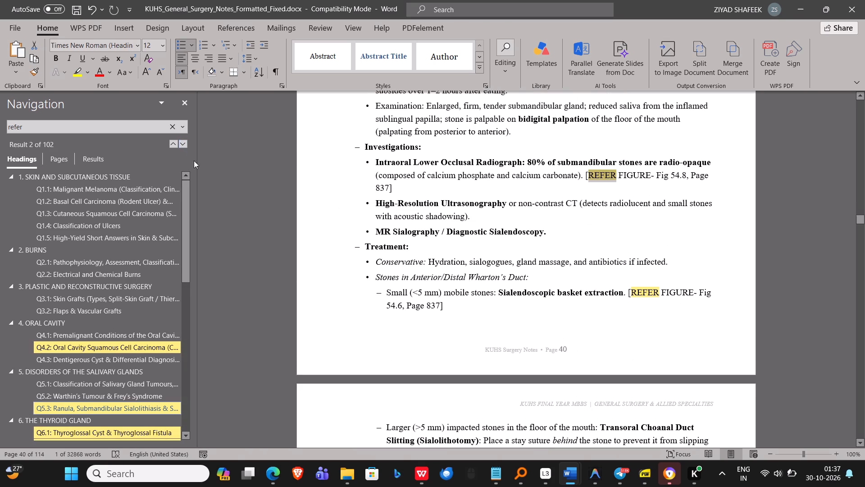
key("alt+Tab")
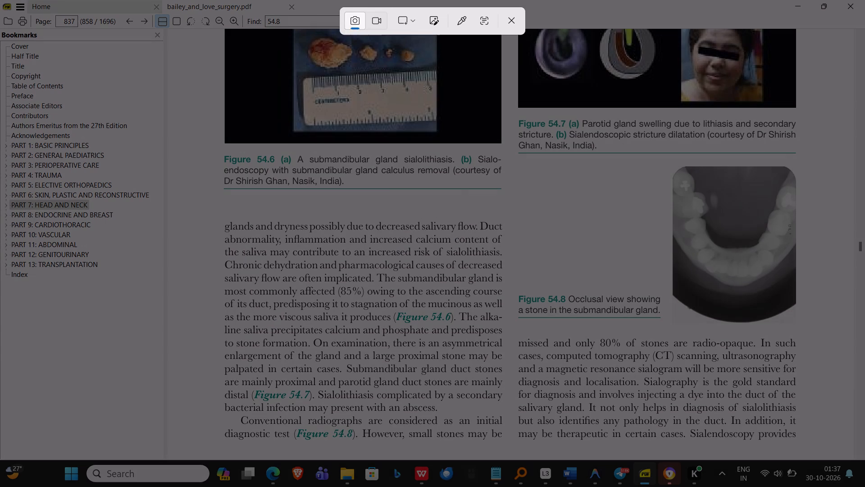
left_click_drag(513, 161, 804, 326)
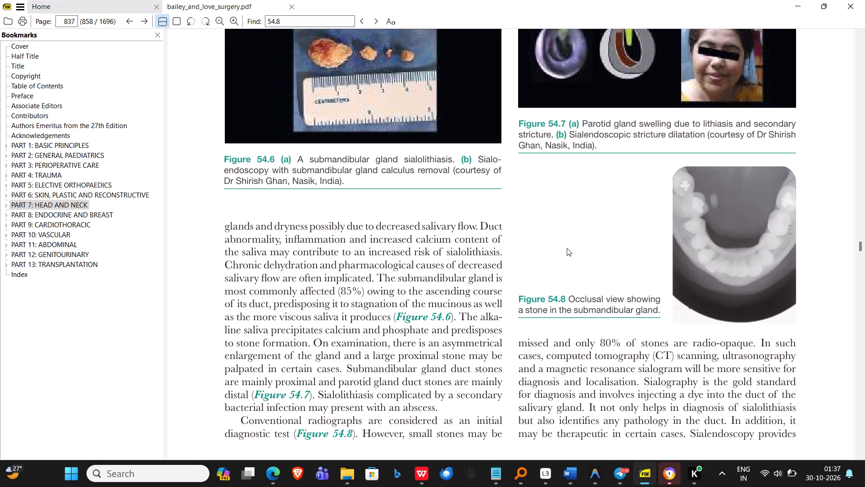
Replace the Fig 54.8 placeholder after Intraoral Lower Occlusal Radiograph with the snip, on an unbulleted line above High-Resolution Ultrasonography.
left_click_drag(615, 187, 591, 176)
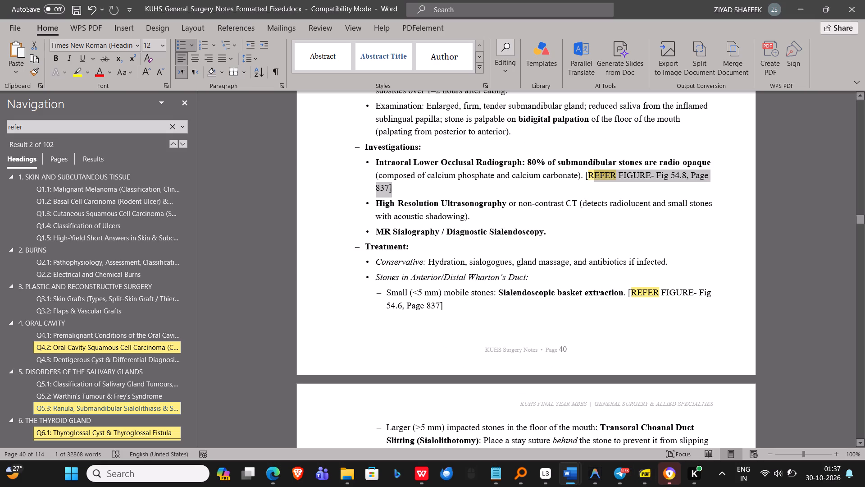
left_click_drag(591, 176, 586, 176)
key("BackSpace")
key("Return")
key("BackSpace")
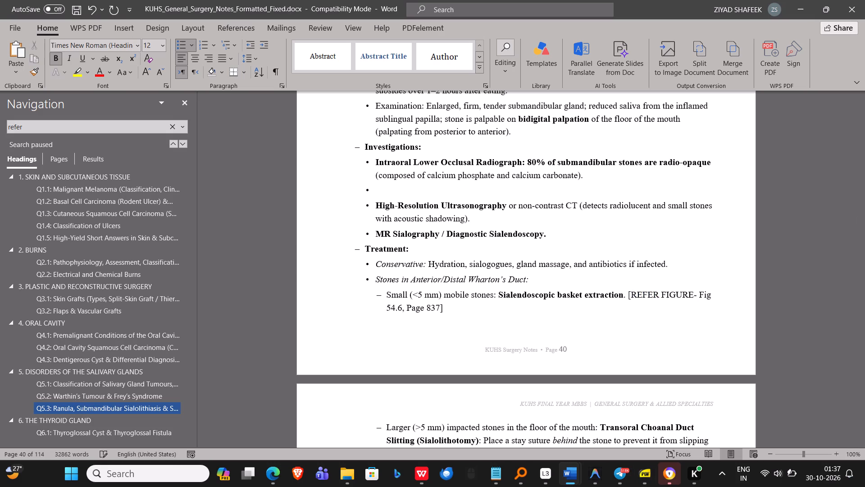
key("BackSpace")
key("ctrl+v")
Go to the Fig 54.6 REFER placeholder after Sialendoscopic basket extraction and return to the PDF to locate Figure 54.6 on page 837.
scroll(586, 176, "down", 2)
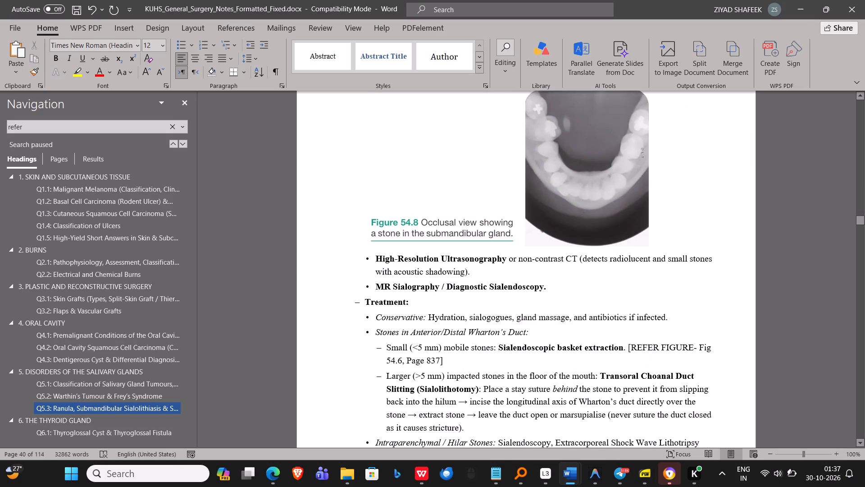
scroll(586, 176, "down", 1)
scroll(516, 225, "down", 1)
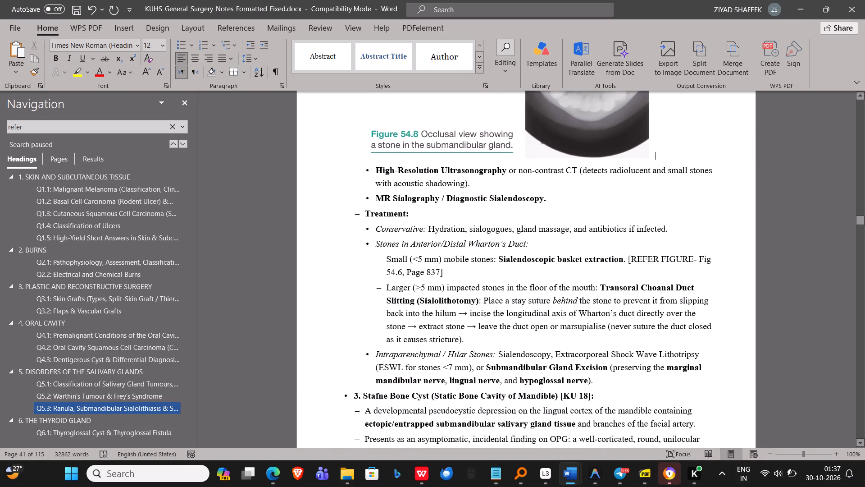
scroll(516, 225, "down", 1)
left_click(182, 144)
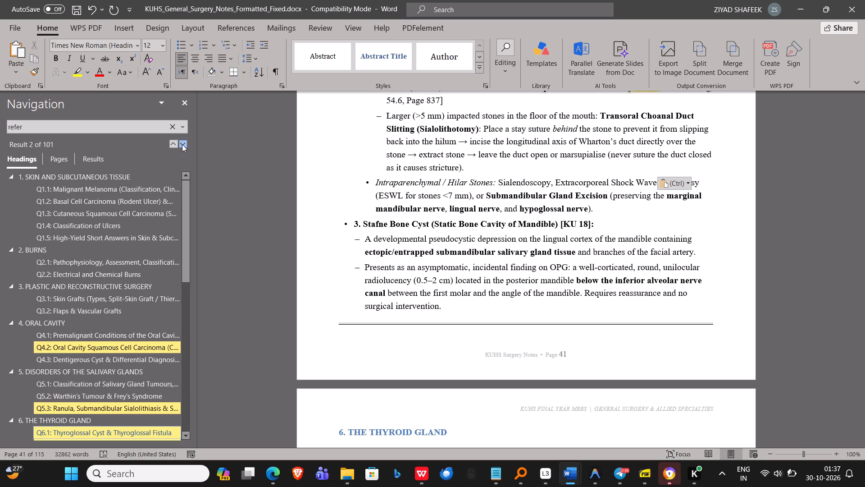
key("alt+Tab")
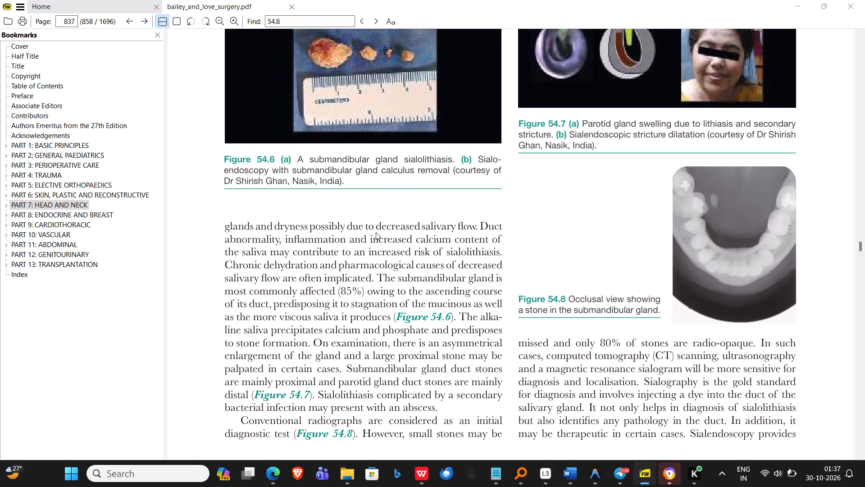
key("alt+Tab")
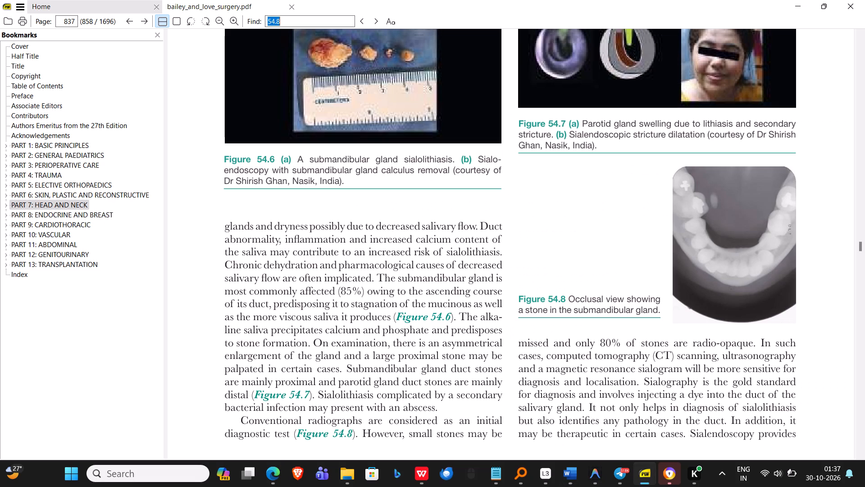
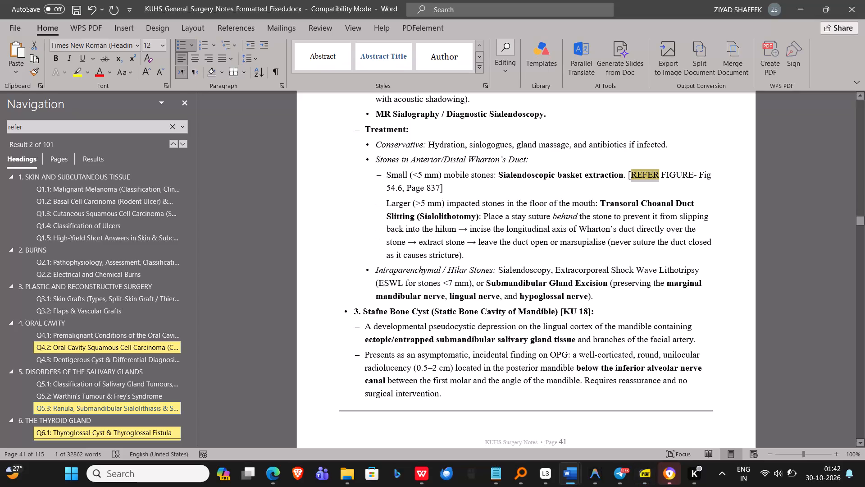
Switch to the PDF and snip Figure 54.6, both parts (a) and (b), with its caption from page 837.
left_click(476, 264)
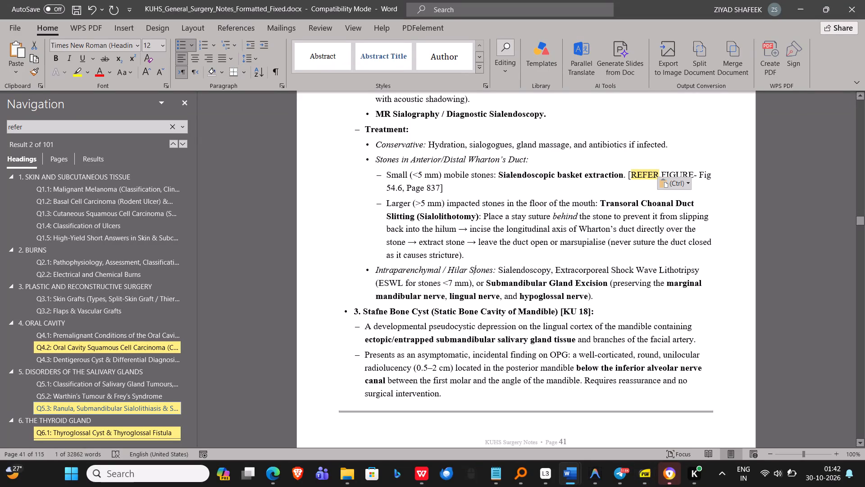
key("alt+Tab")
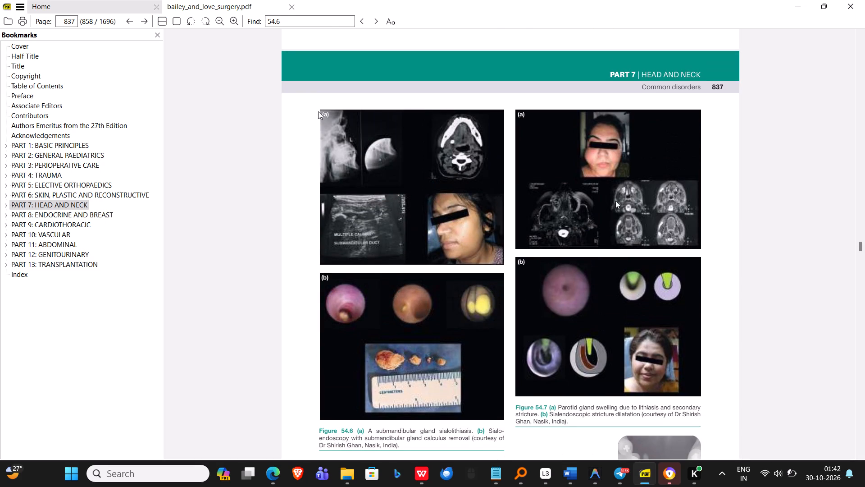
left_click_drag(313, 103, 511, 453)
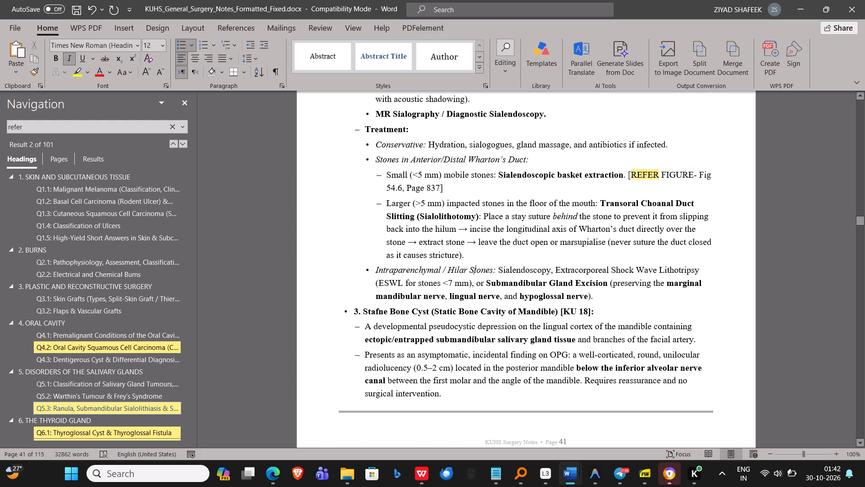
Replace the Fig 54.6 placeholder after Sialendoscopic basket extraction with the snip, on an unbulleted line below that item.
left_click_drag(659, 188, 629, 172)
key("BackSpace")
key("BackSpace")
key("Return")
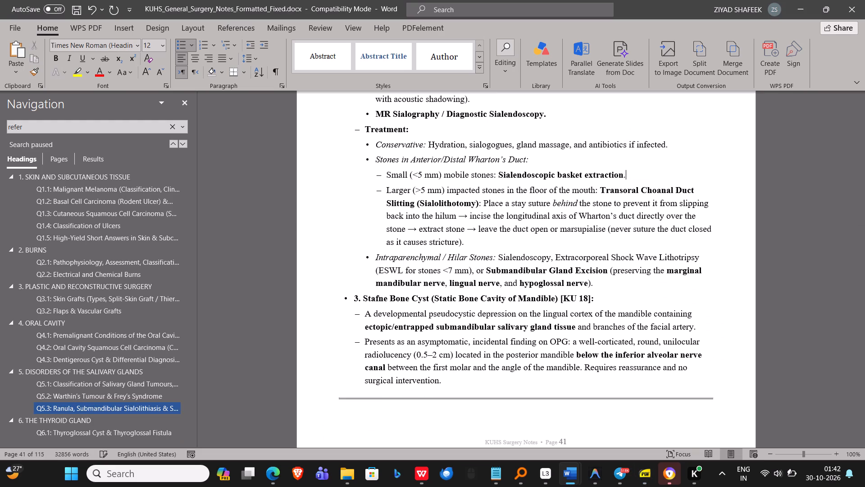
key("BackSpace")
key("BackSpace")
key("ctrl+v")
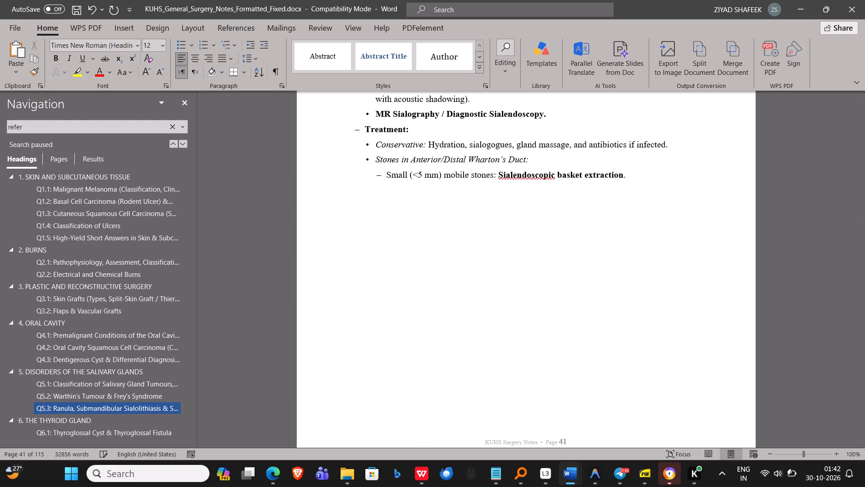
scroll(561, 306, "down", 2)
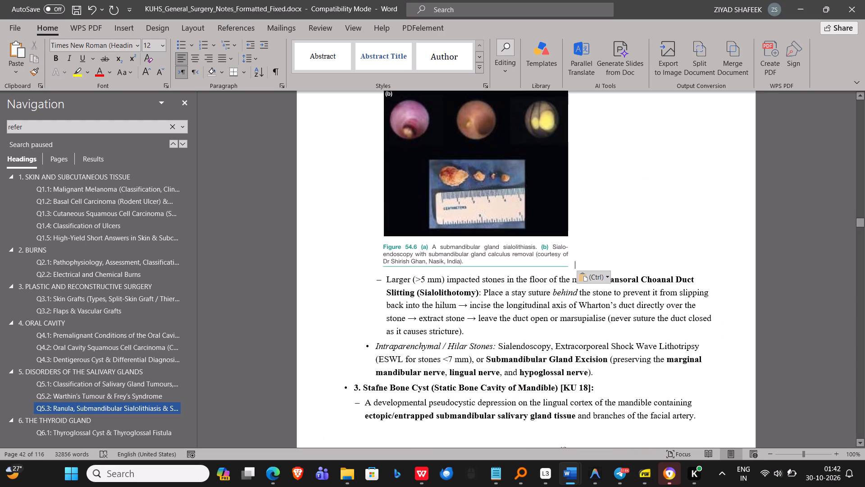
Go to the next REFER placeholder, find 55.1 in the PDF, and snip Figure 55.1 with its caption from page 850.
left_click(184, 141)
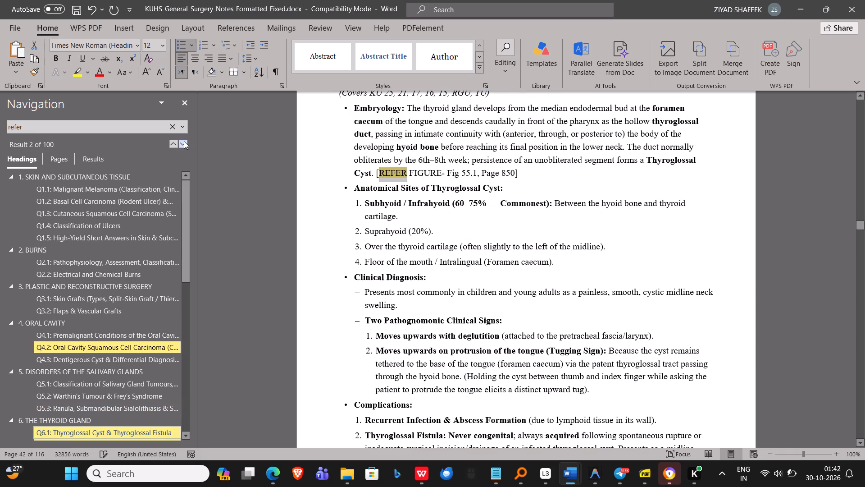
key("alt+Tab")
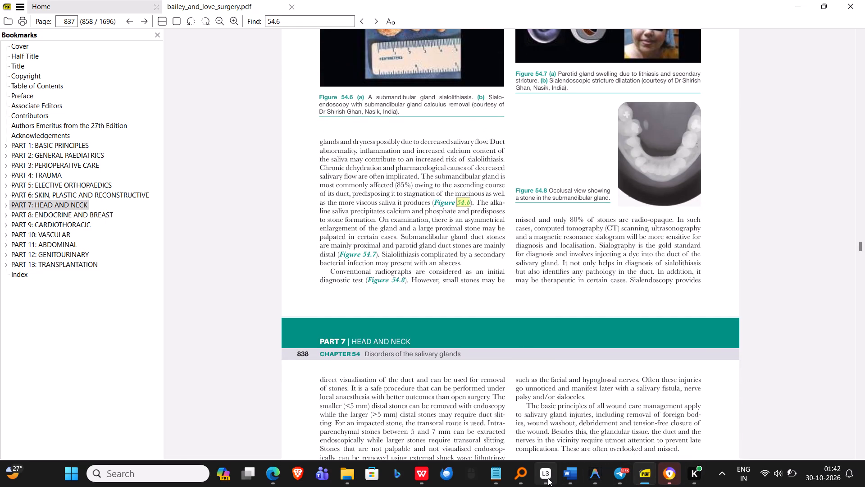
left_click(548, 478)
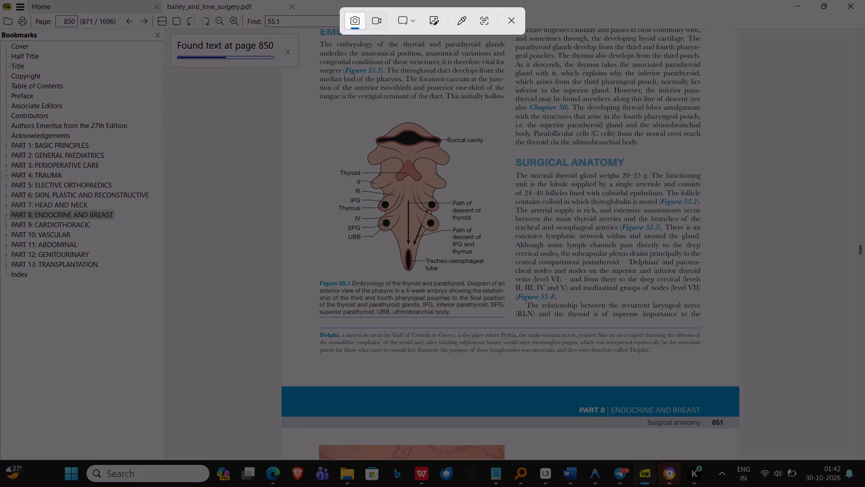
left_click_drag(316, 119, 507, 318)
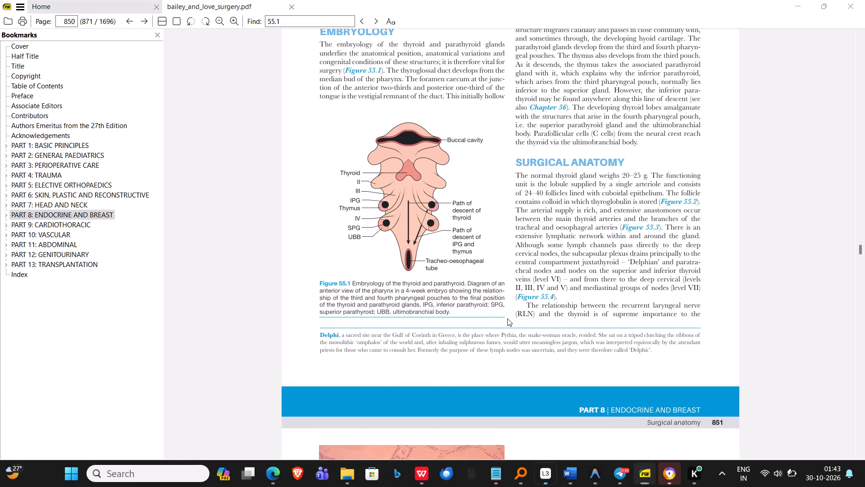
Replace the Fig 55.1 placeholder ending the Embryology paragraph with the snip, on an unbulleted line above Anatomical Sites of Thyroglossal Cyst.
key("alt+Tab")
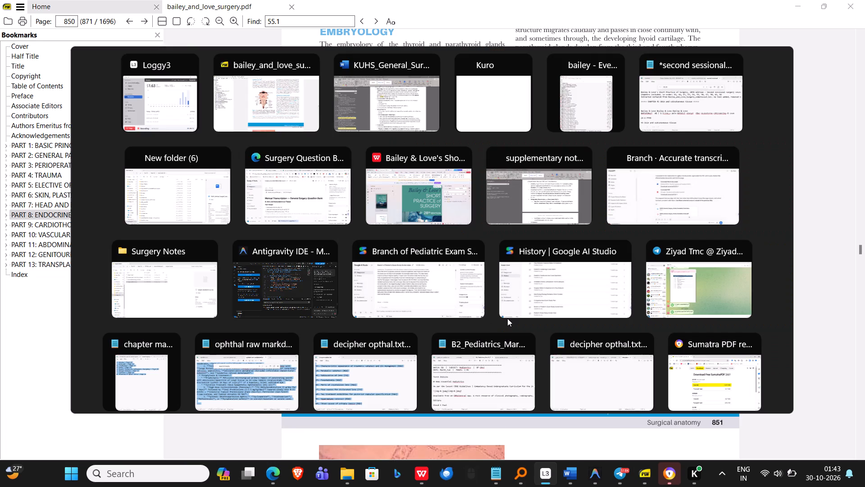
key("Tab")
key("Tab")
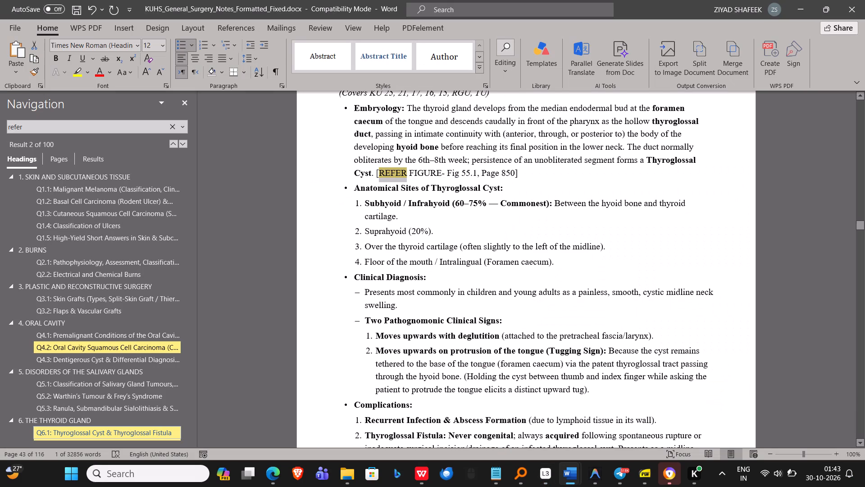
left_click_drag(519, 177, 377, 181)
key("BackSpace")
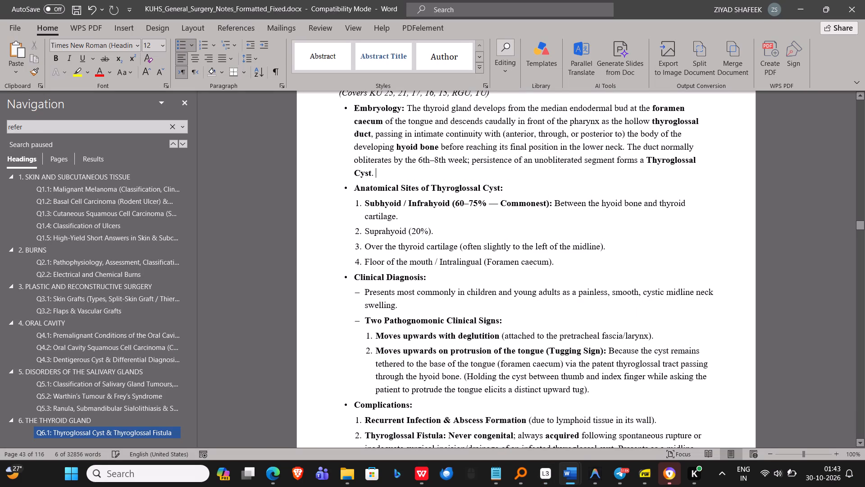
key("Return")
key("BackSpace")
key("BackSpace")
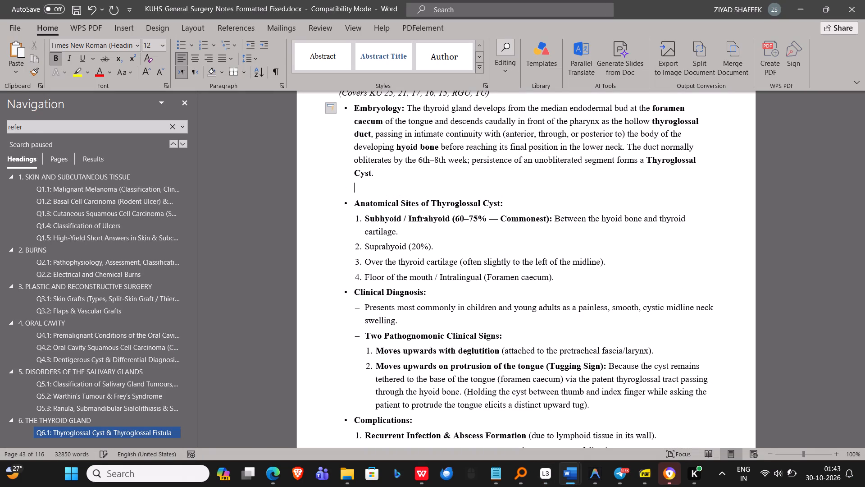
key("ctrl+v")
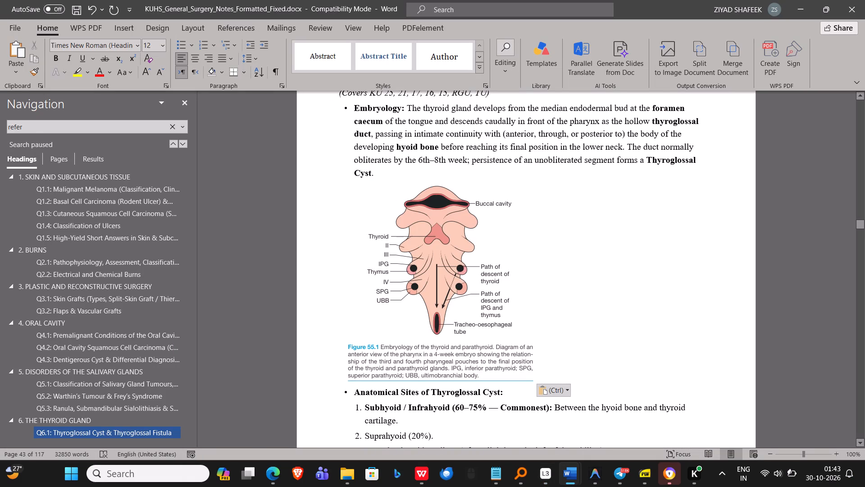
Go to the next REFER placeholder, find 55.13 in the PDF, and snip Figure 55.13 with its caption from page 858.
left_click(182, 140)
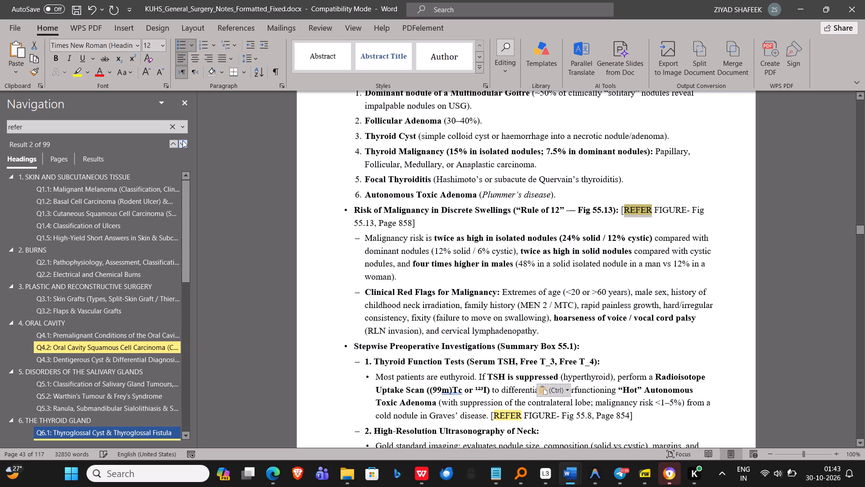
left_click(576, 199)
left_click(646, 189)
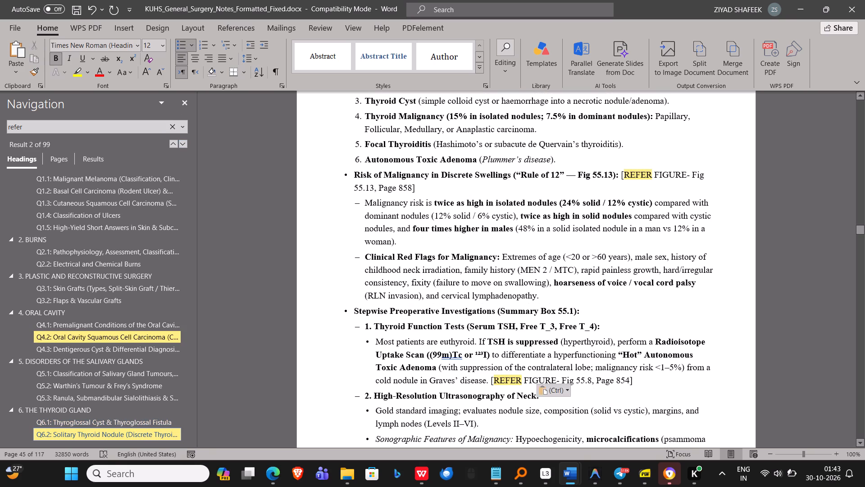
key("alt+Tab")
key("alt+Tab")
key("alt+Tab")
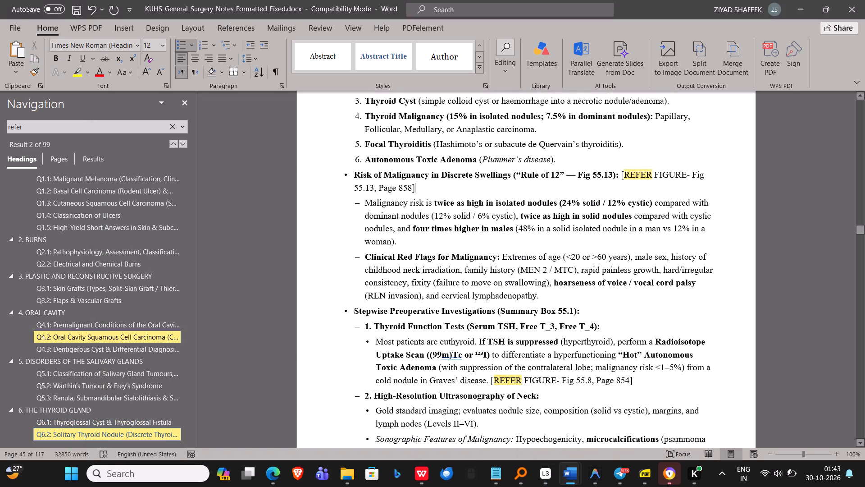
key("alt+Tab")
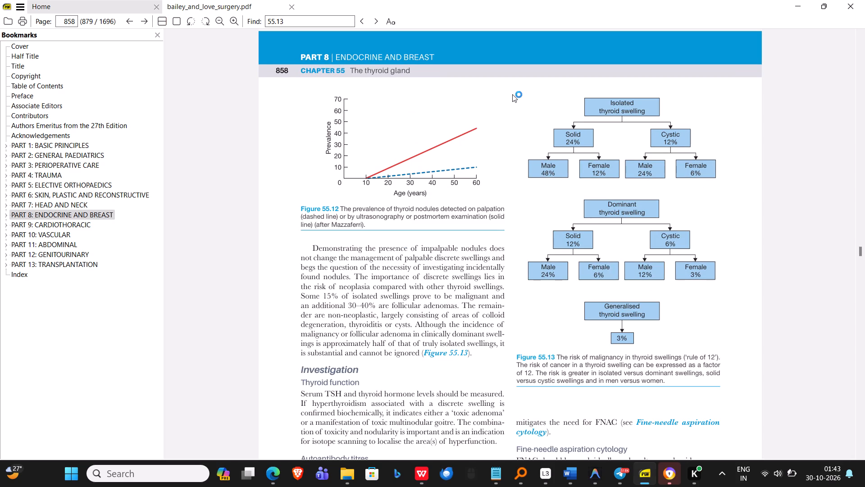
left_click_drag(512, 94, 704, 385)
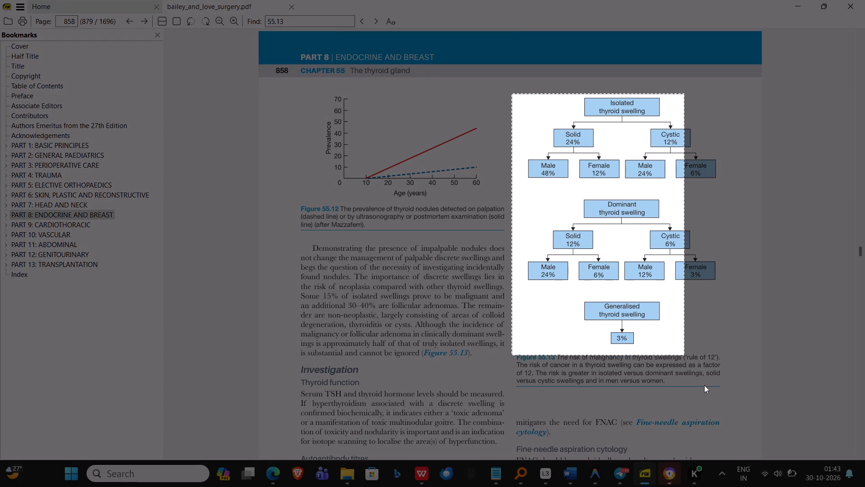
left_click_drag(704, 385, 731, 393)
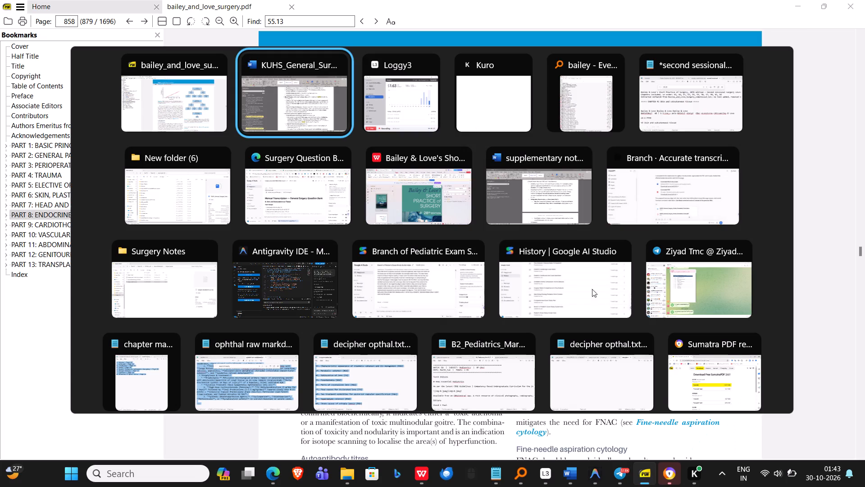
Replace the Fig 55.13 placeholder after the Risk of Malignancy in Discrete Swellings heading with the snip, on an unbulleted line below it.
left_click_drag(636, 183, 619, 170)
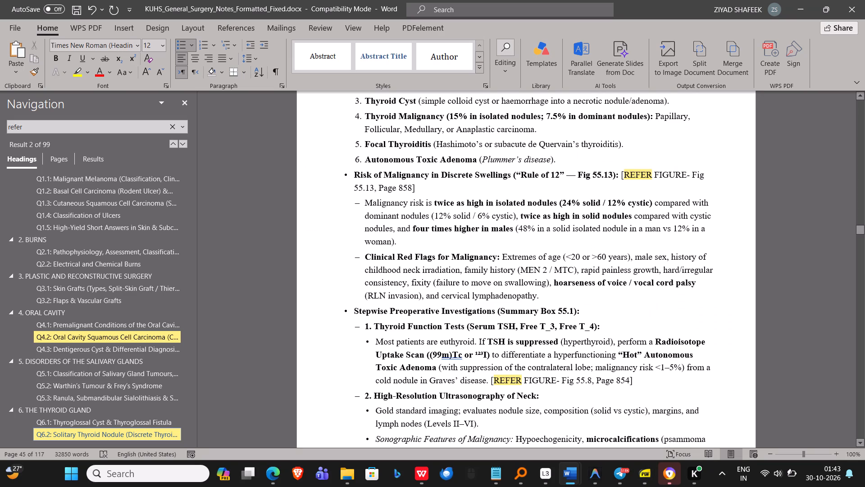
left_click_drag(619, 170, 622, 174)
key("BackSpace")
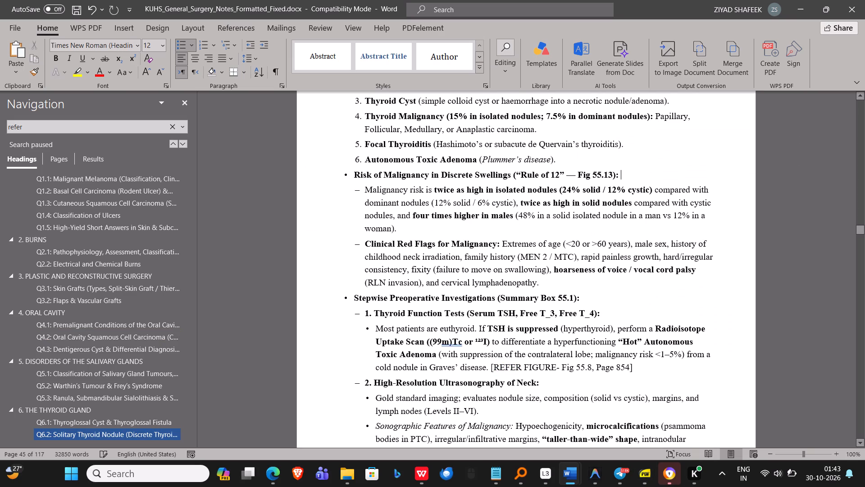
key("Return")
key("BackSpace")
key("BackSpace")
key("ctrl+v")
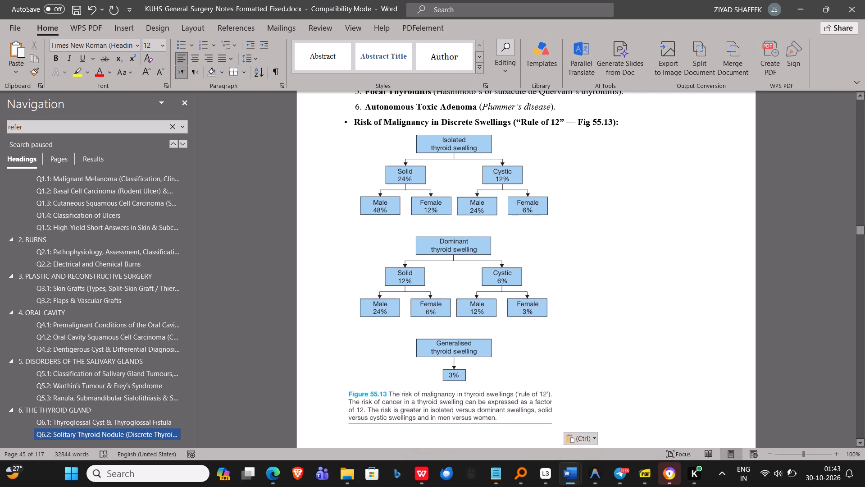
Go to the next REFER placeholder, find 55.8 in the PDF, and snip the enlarged Figure 55.8 with its caption from page 854.
left_click(184, 147)
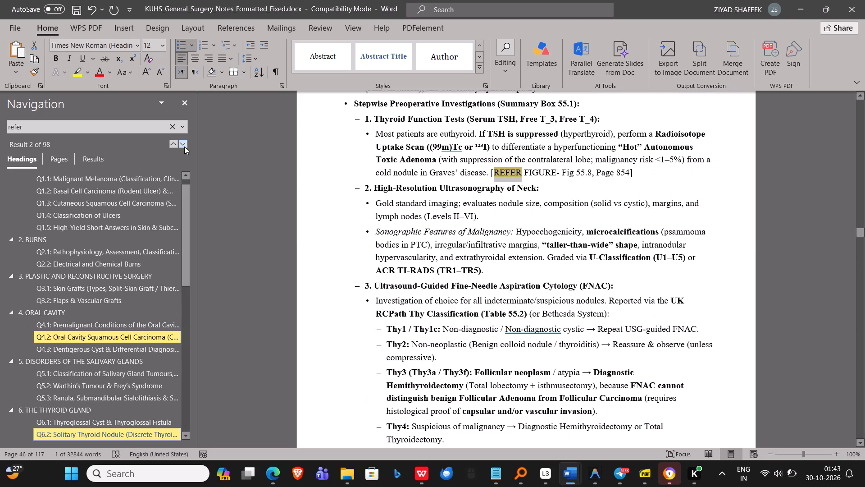
key("alt+Tab")
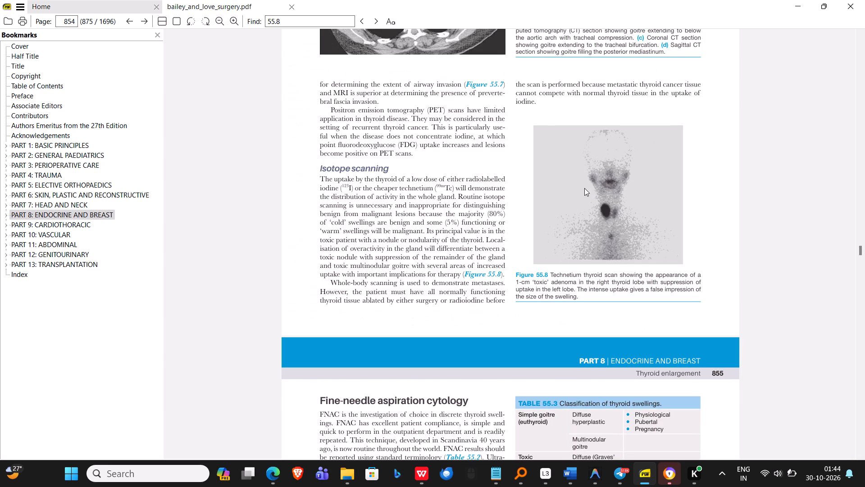
left_click_drag(517, 92, 785, 368)
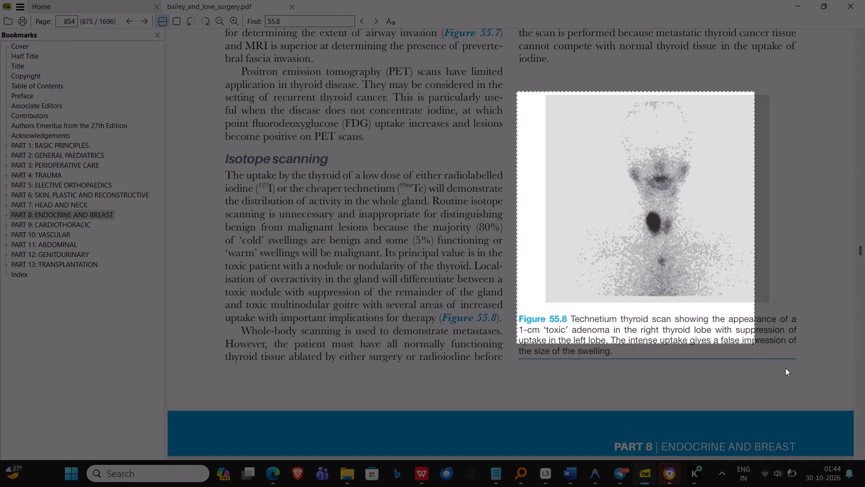
left_click_drag(785, 368, 802, 368)
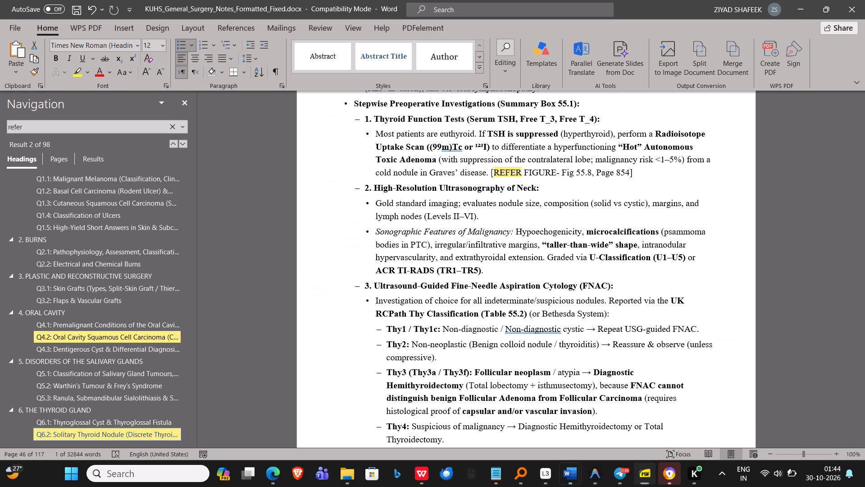
Replace the Fig 55.8 placeholder ending the Thyroid Function Tests item with the snip, on an unbulleted line above High-Resolution Ultrasonography of Neck.
left_click_drag(666, 177, 509, 173)
key("BackSpace")
key("BackSpace")
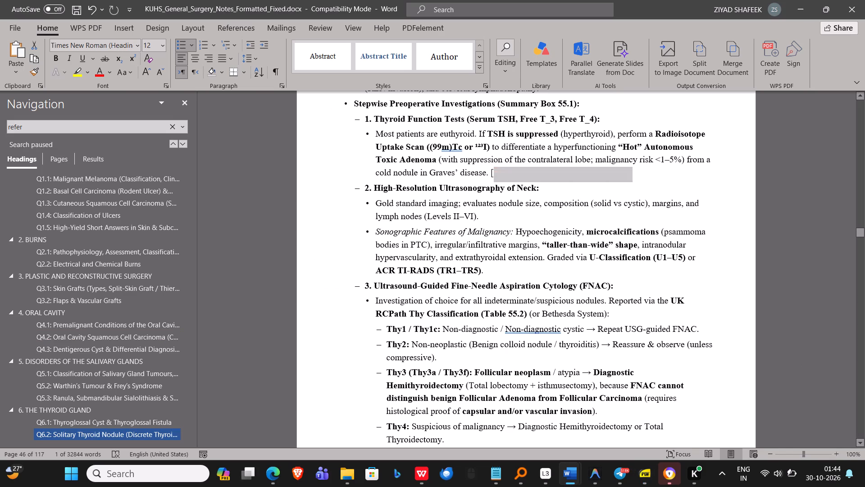
key("Return")
key("BackSpace")
key("BackSpace")
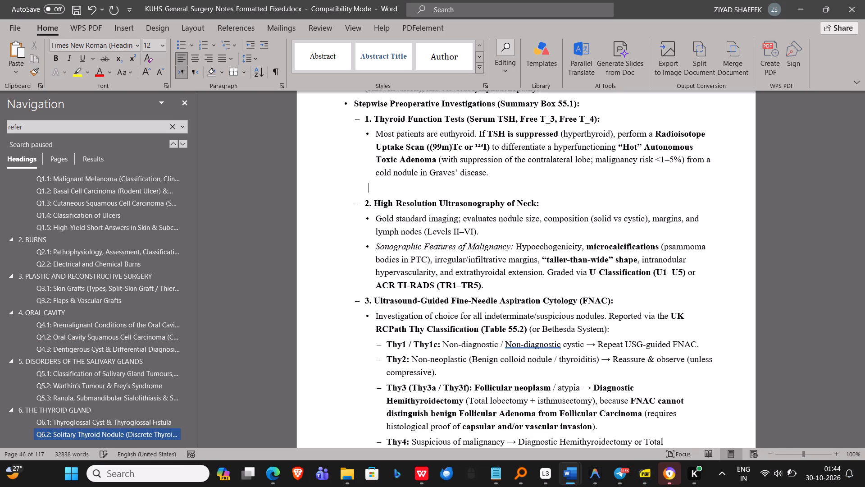
key("ctrl+v")
Shrink the Figure 55.8 image slightly, keeping its proportions.
left_click(528, 296)
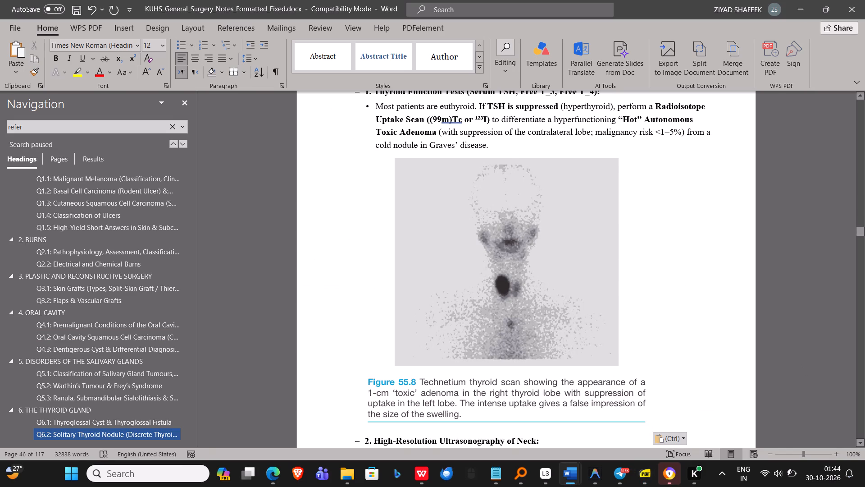
left_click_drag(649, 431, 598, 393)
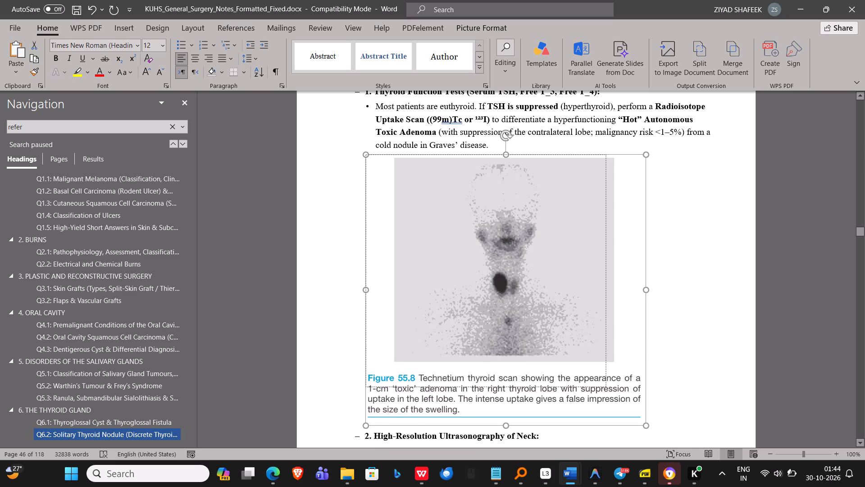
left_click_drag(598, 393, 602, 395)
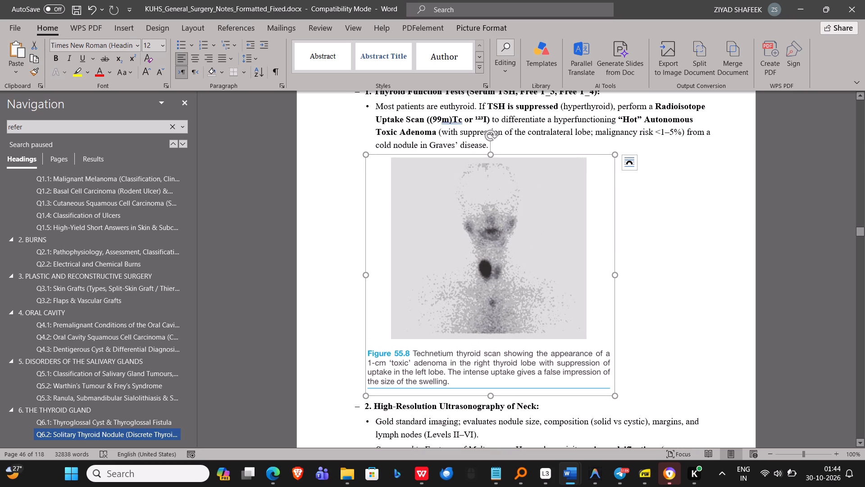
Go to the Fig 55.11 REFER placeholder after Stage 5 (Multinodular Goitre) and return to the PDF for that figure.
left_click(185, 145)
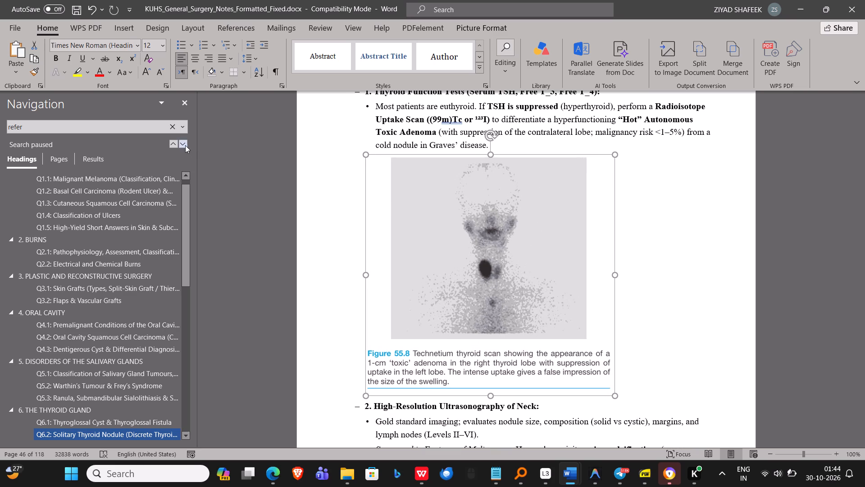
left_click(185, 145)
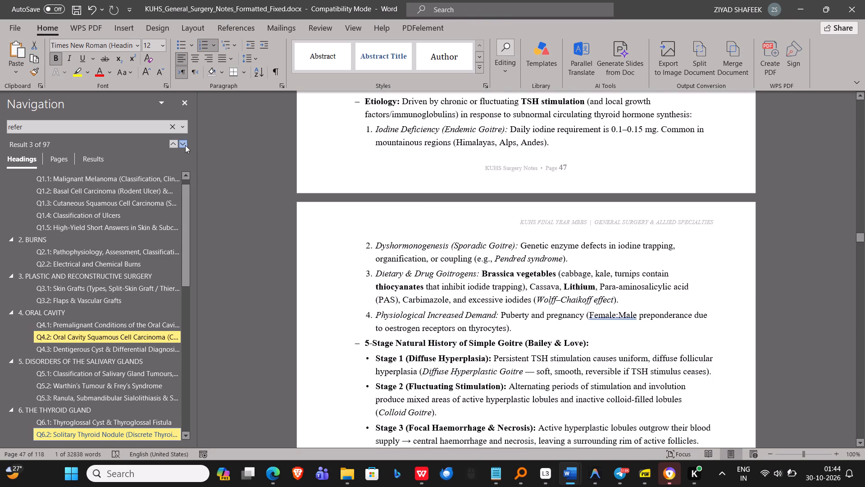
key("alt+Tab")
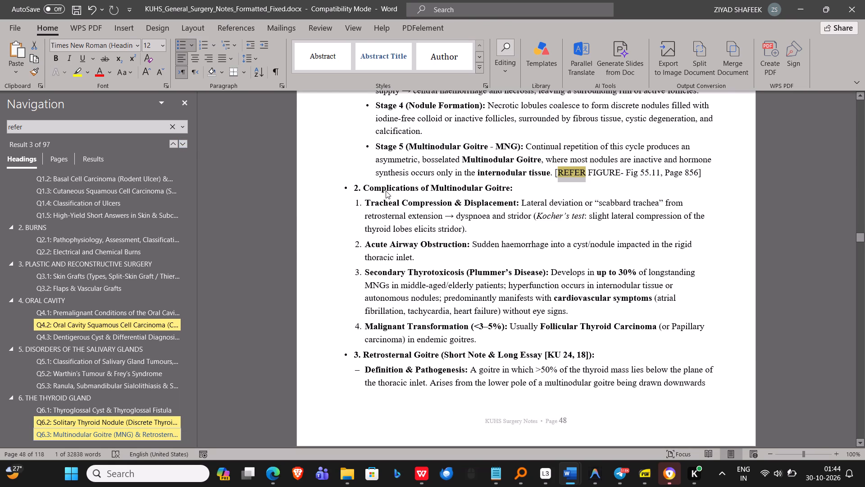
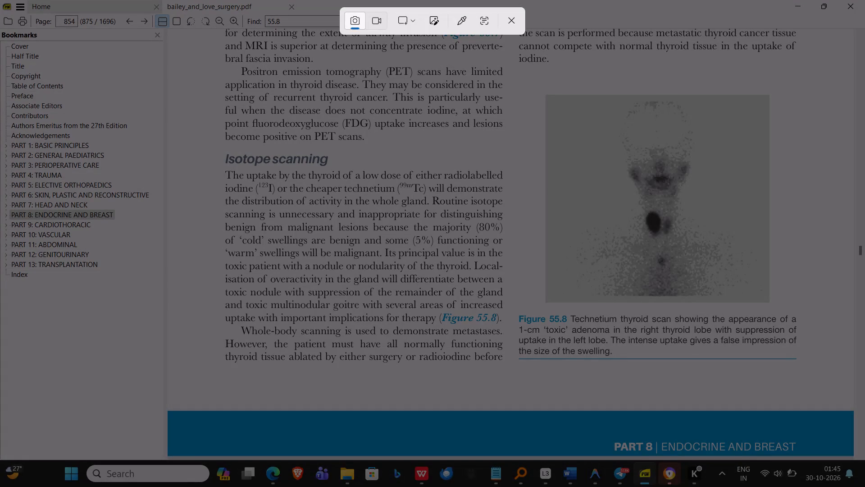
Snip the large multinodular goitre image, Figure 55.11, together with its caption from page 856 of the PDF.
left_click_drag(510, 85, 805, 381)
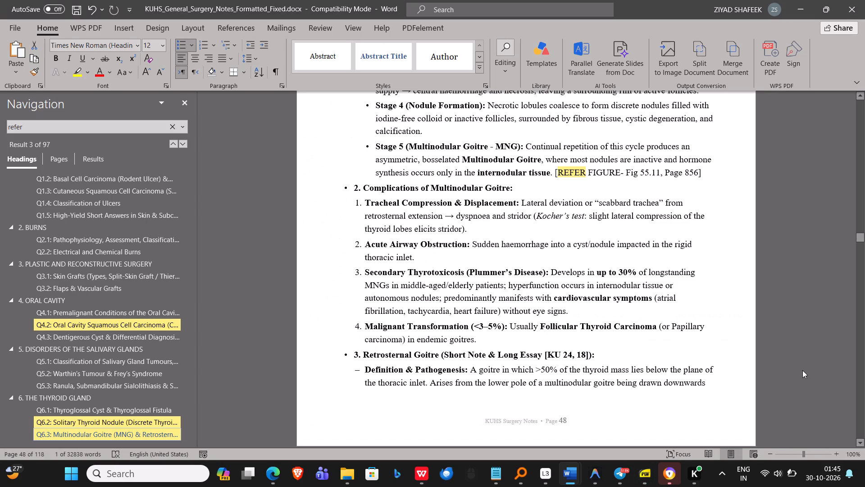
key("alt+Tab")
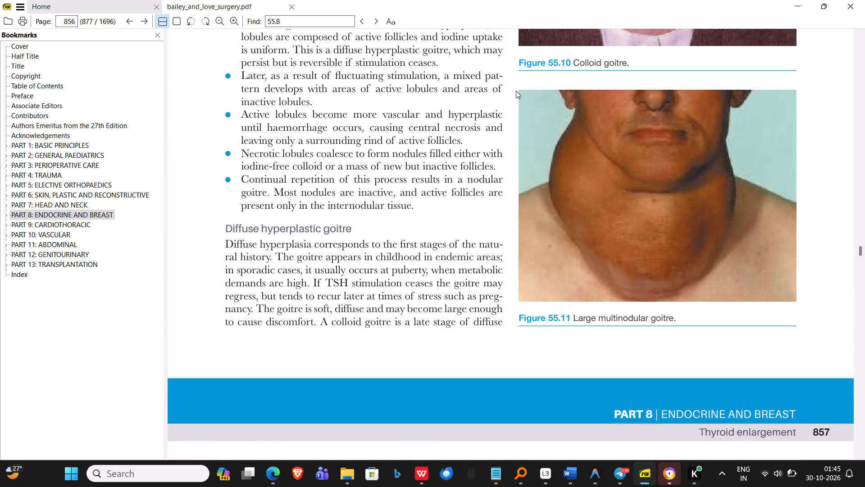
left_click_drag(512, 84, 770, 317)
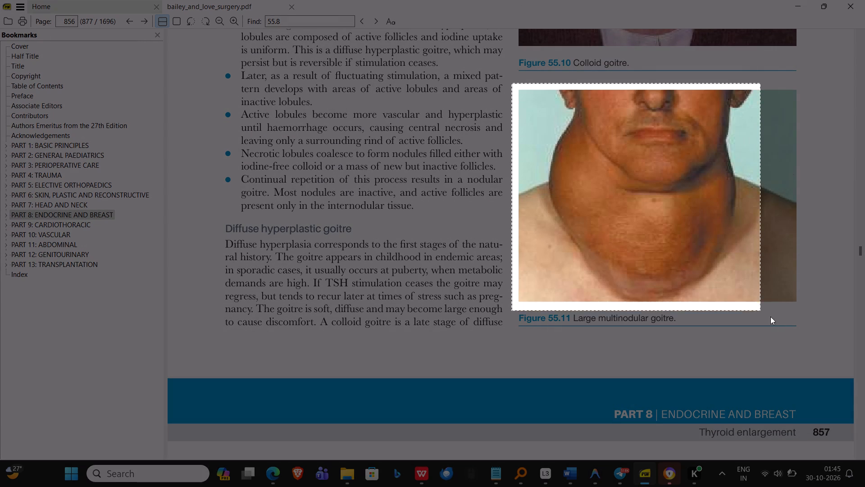
left_click_drag(770, 317, 804, 335)
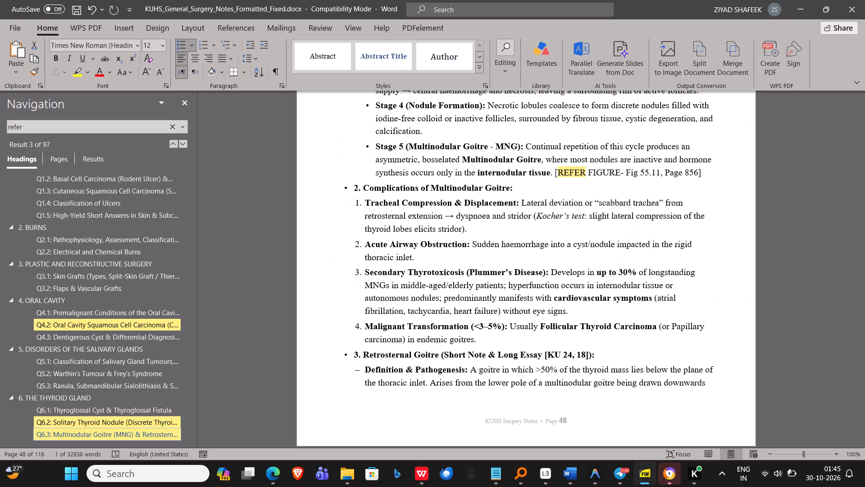
Delete the bracketed Fig 55.11, Page 856 REFER placeholder at the end of Stage 5 (Multinodular Goitre - MNG) in Word.
left_click(736, 176)
left_click_drag(735, 175, 587, 177)
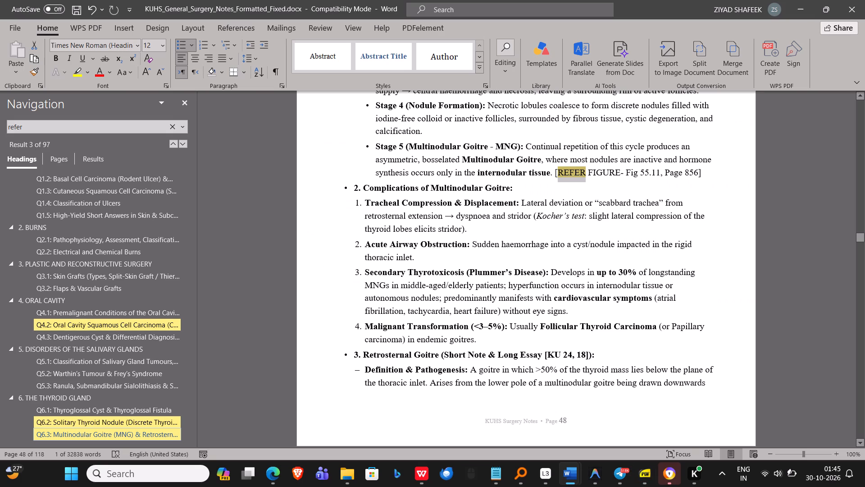
left_click_drag(587, 177, 557, 173)
key("BackSpace")
key("BackSpace")
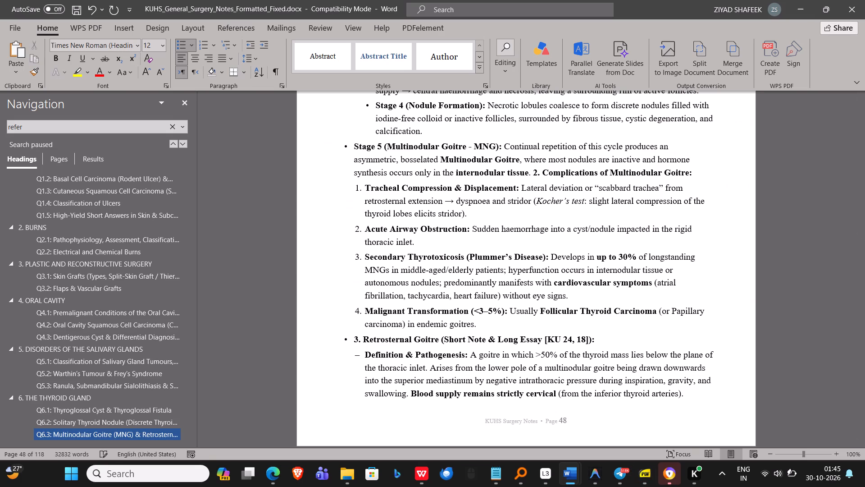
Insert a page break before 2. Complications of Multinodular Goitre and remove the bullet from that heading.
key("ctrl+Return")
key("Return")
key("ctrl+z")
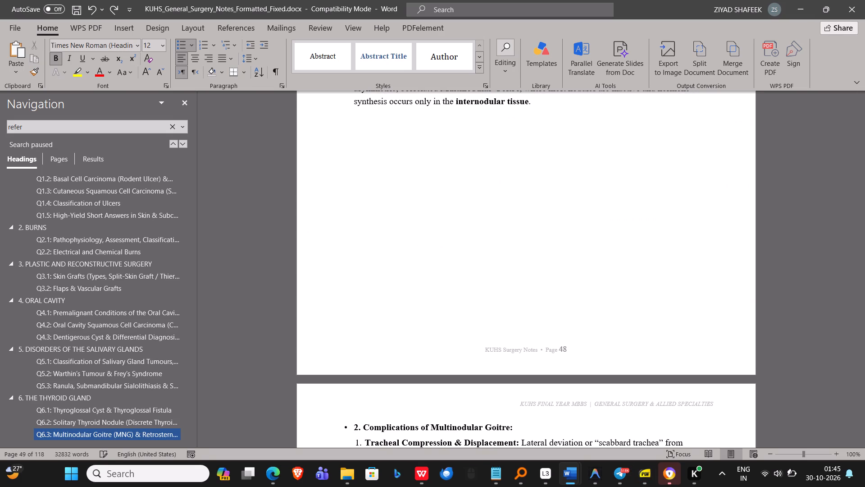
key("BackSpace")
key("BackSpace")
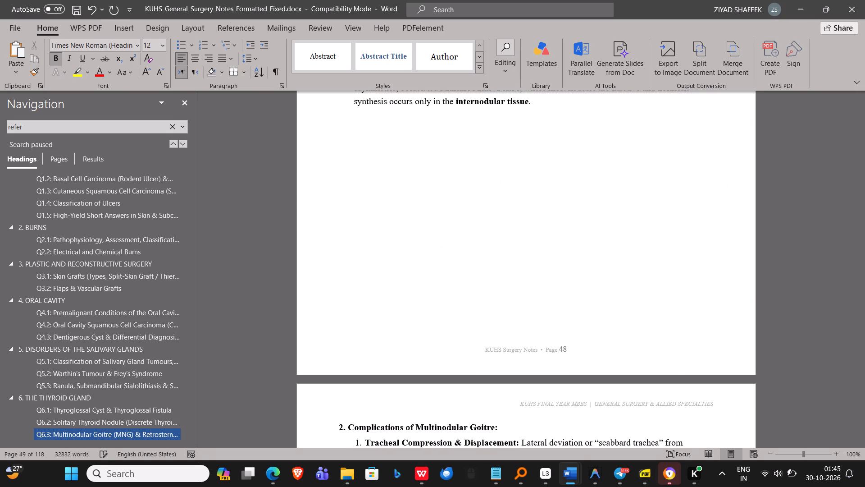
Paste the Figure 55.11 snip on an unbulleted line after the Stage 5 text and select the image.
scroll(557, 173, "up", 1)
left_click(561, 181)
key("Return")
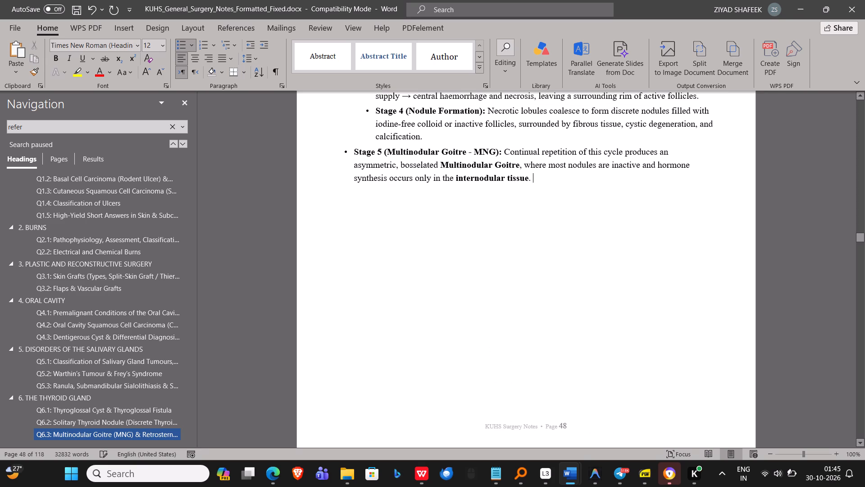
key("BackSpace")
key("ctrl+v")
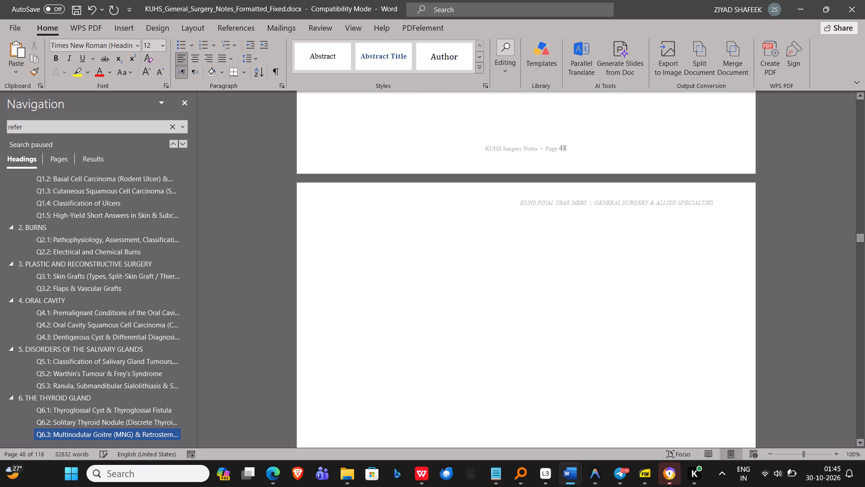
left_click(632, 358)
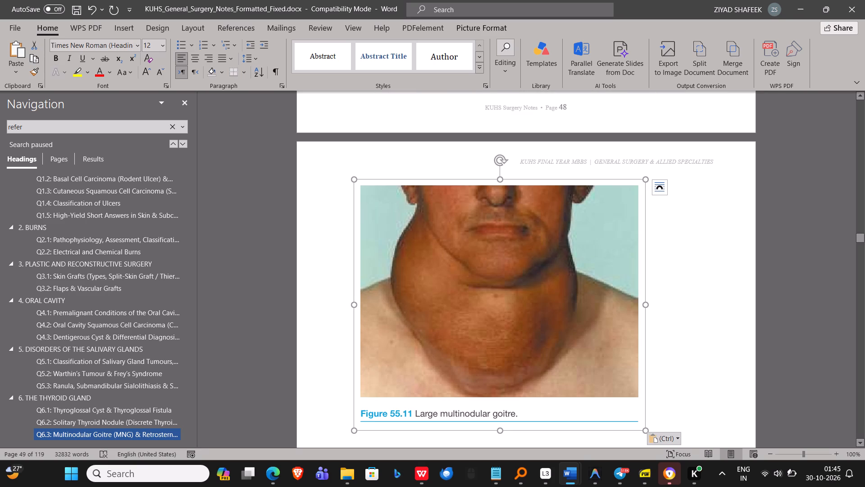
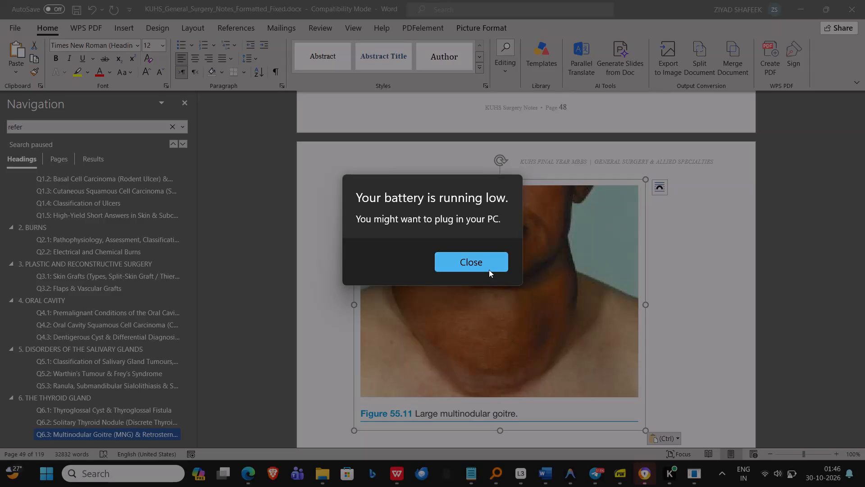
Dismiss the low-battery warning covering the Word document.
left_click(489, 269)
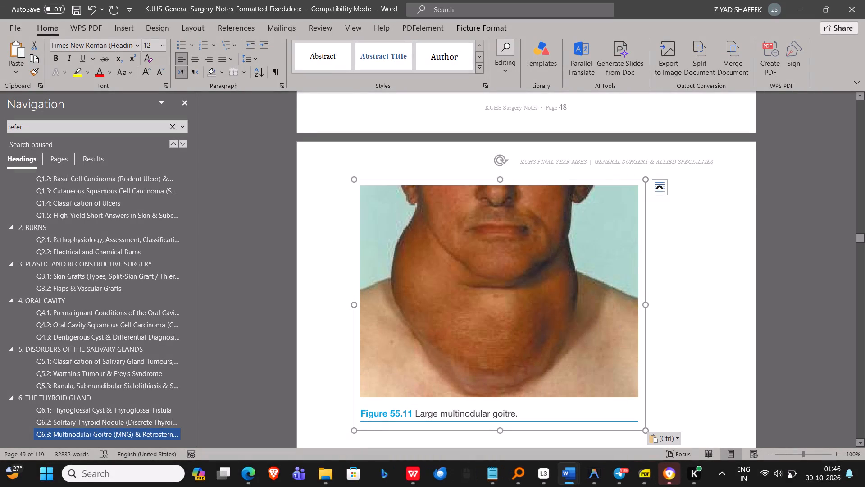
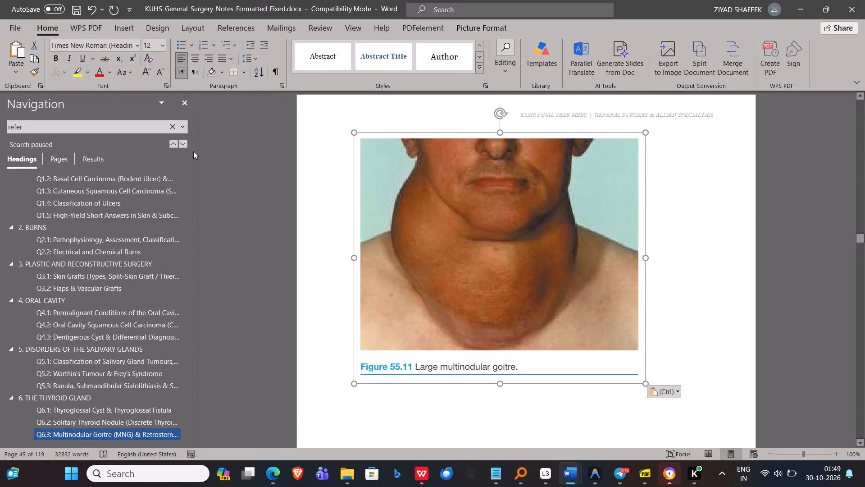
Go to the next REFER placeholder in the notes and snip Figure 55.7 with its caption from page 854 of the Bailey & Love PDF.
left_click(184, 143)
left_click(470, 195)
key("alt+Tab")
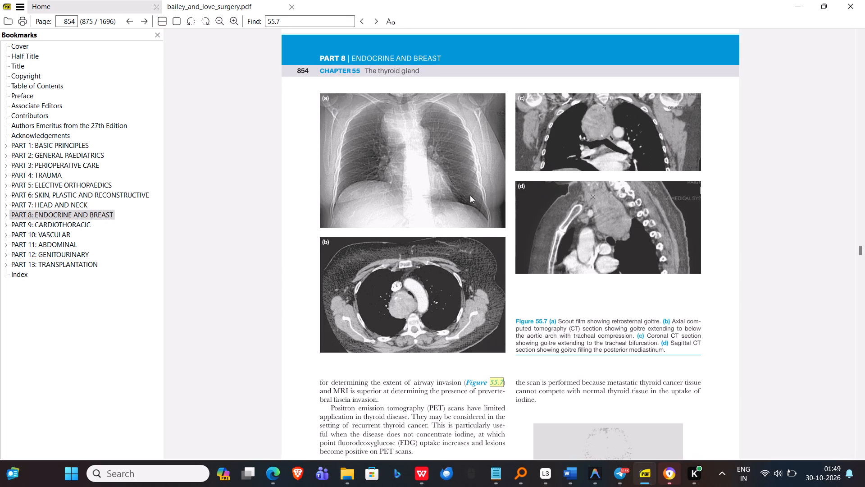
left_click_drag(313, 84, 722, 378)
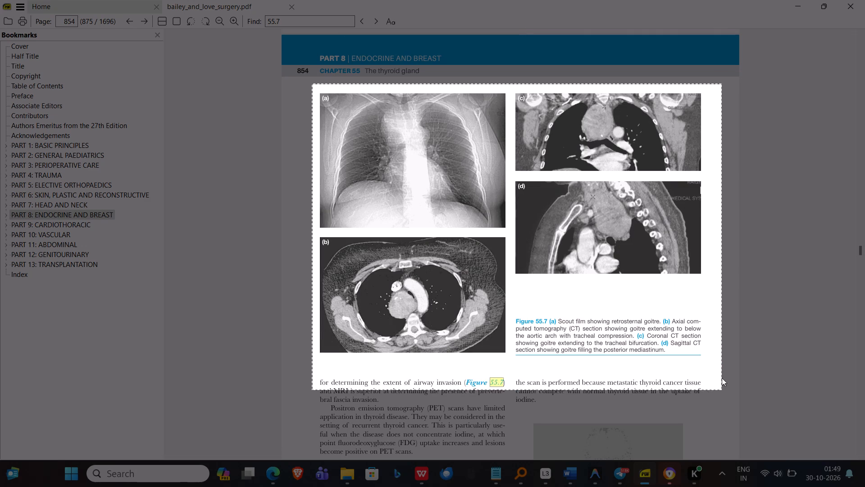
left_click_drag(722, 378, 708, 359)
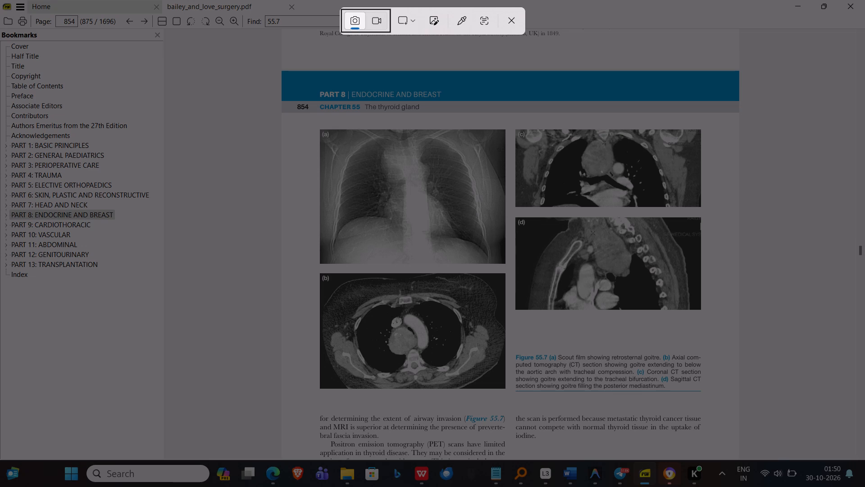
left_click_drag(314, 124, 717, 395)
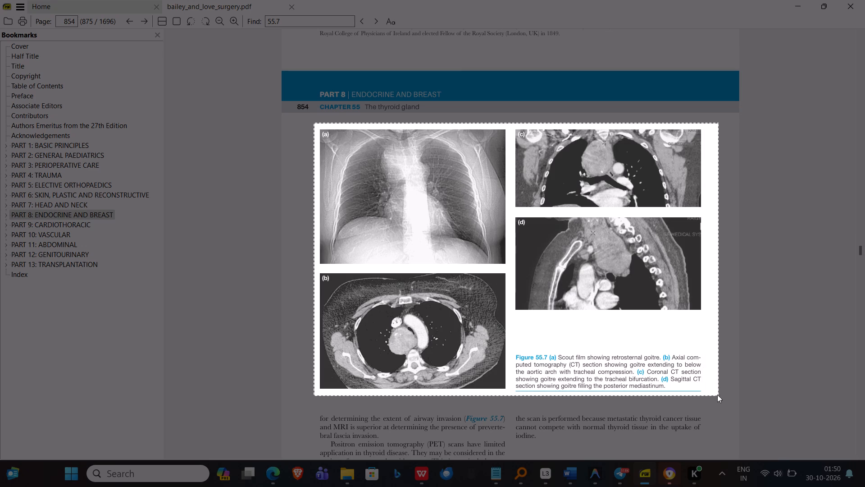
left_click_drag(717, 395, 717, 398)
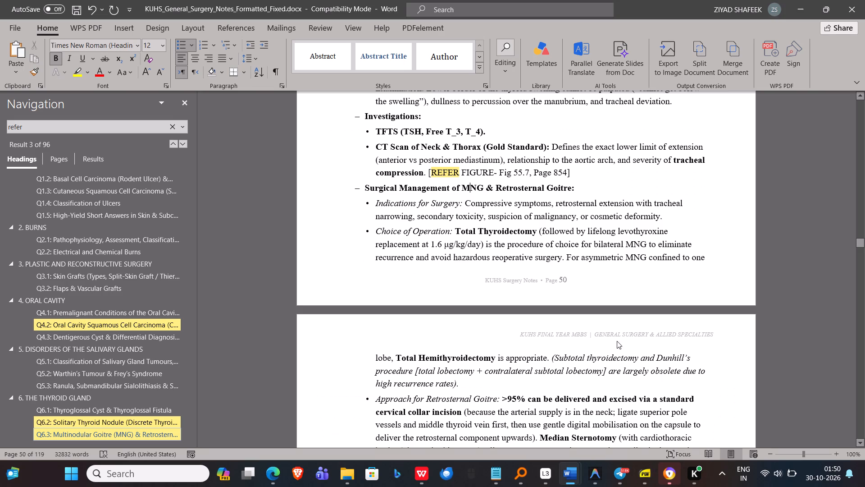
Replace the Fig 55.7, Page 854 placeholder in the Word notes with the snipped figure on its own unbulleted line.
left_click(580, 168)
left_click_drag(580, 168, 439, 167)
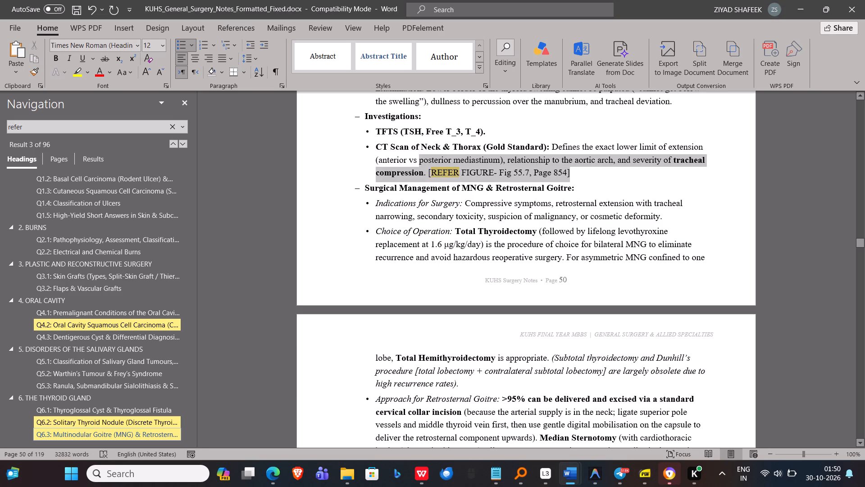
left_click_drag(439, 167, 434, 171)
key("BackSpace")
key("BackSpace")
key("Return")
key("BackSpace")
key("BackSpace")
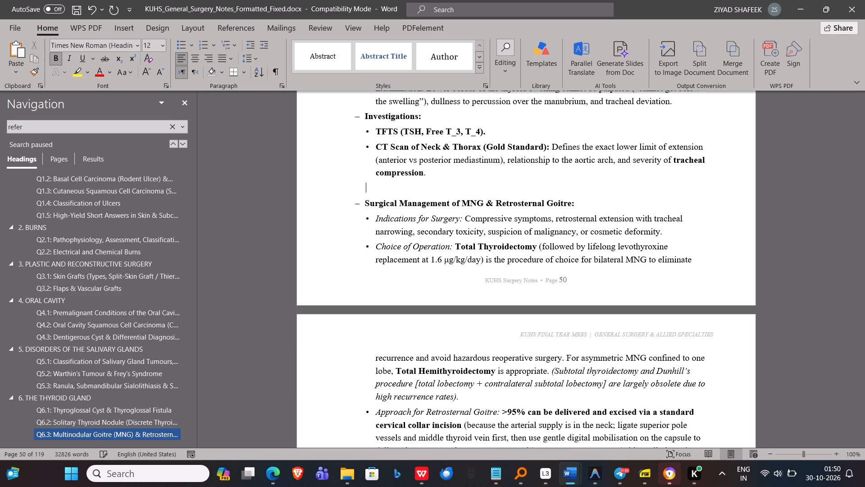
key("BackSpace")
key("ctrl+v")
left_click(488, 304)
Go to the next REFER placeholder in the notes, the one for Fig 55.18 under Graves' disease histology.
scroll(488, 304, "down", 1)
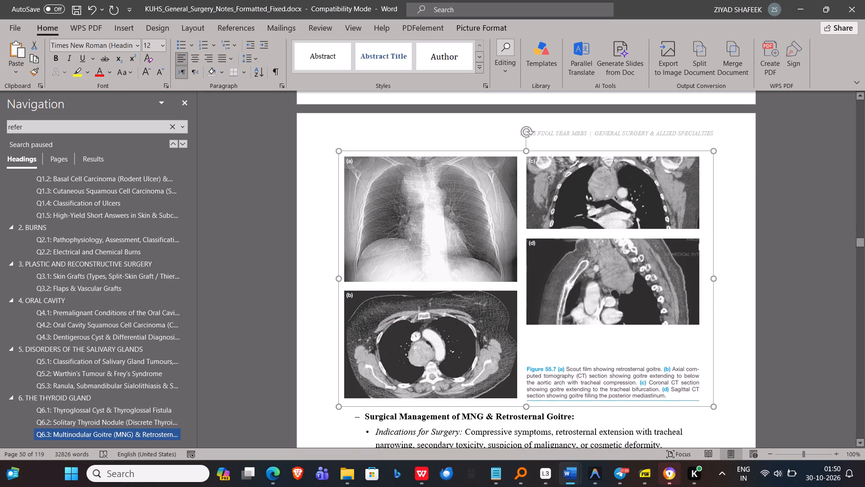
scroll(488, 304, "down", 1)
left_click(185, 147)
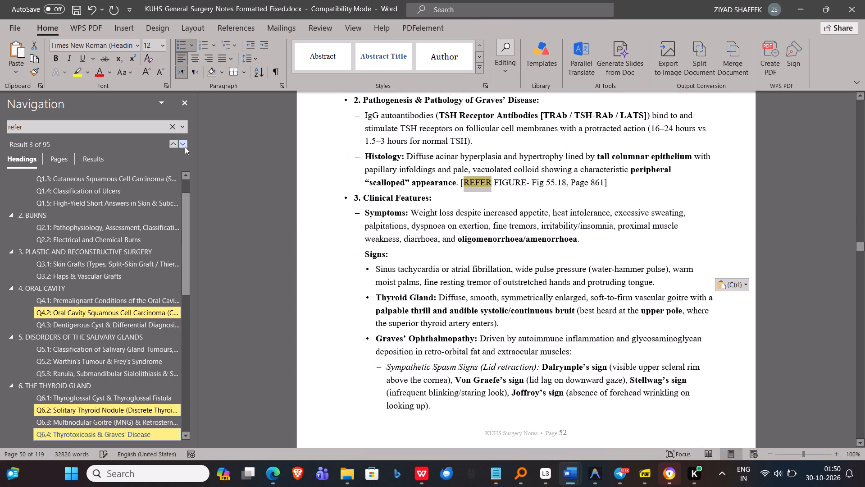
left_click(569, 192)
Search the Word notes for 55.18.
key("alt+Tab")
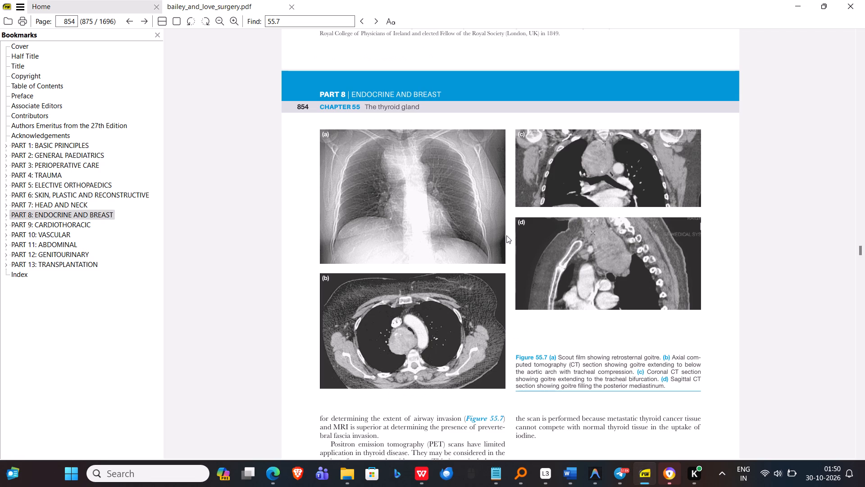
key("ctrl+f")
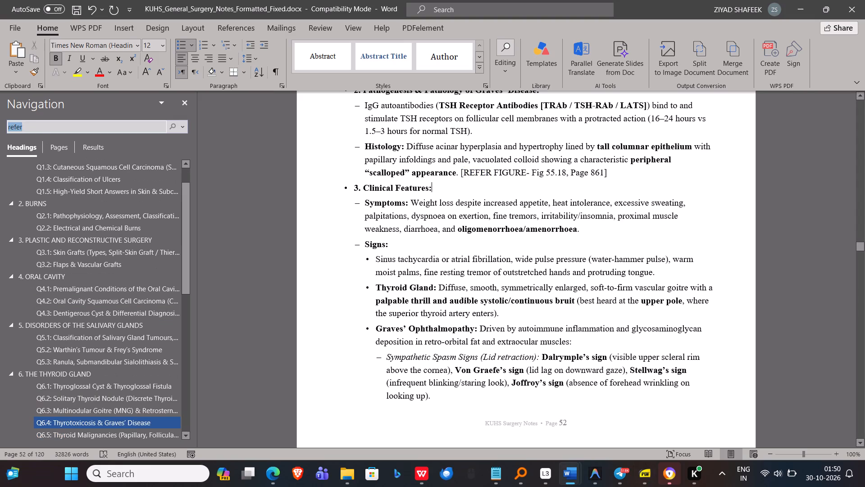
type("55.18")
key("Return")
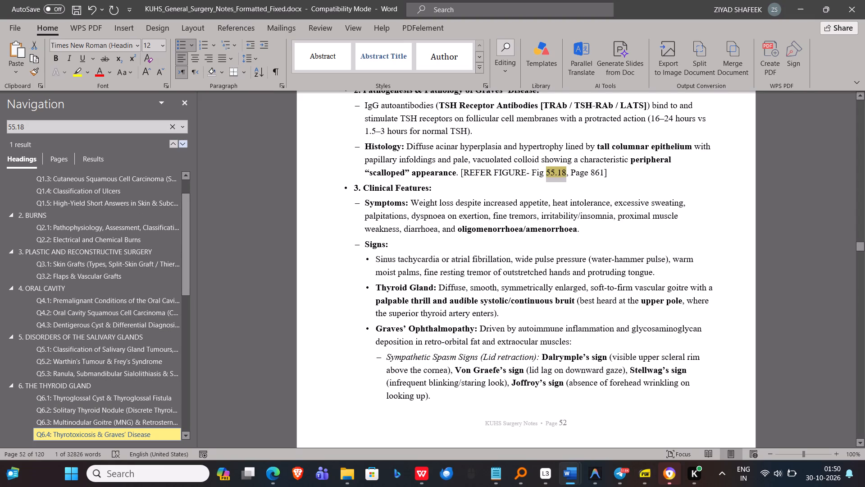
Switch to the Bailey & Love PDF and snip Figure 55.18, enlarged and with its caption, from page 861.
key("alt+Tab")
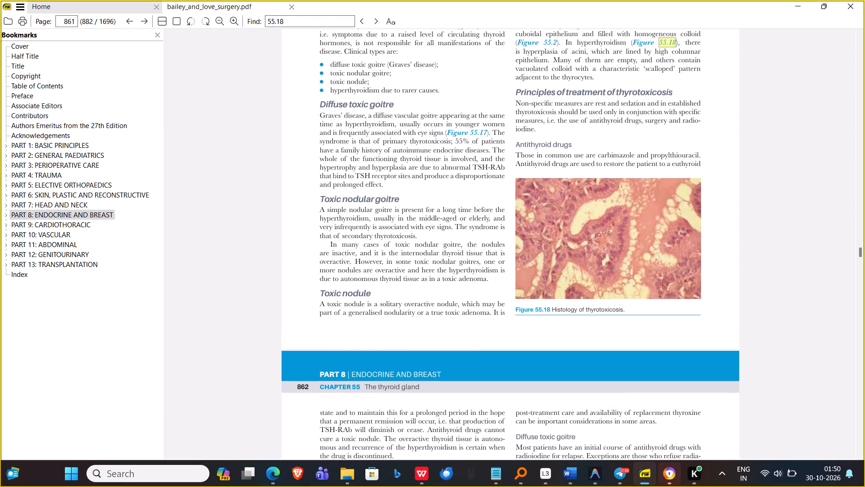
left_click(519, 29)
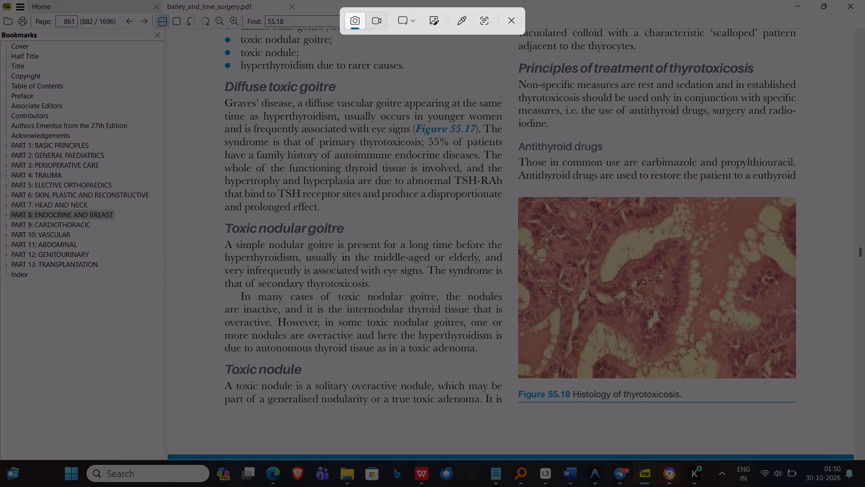
left_click_drag(510, 191, 818, 420)
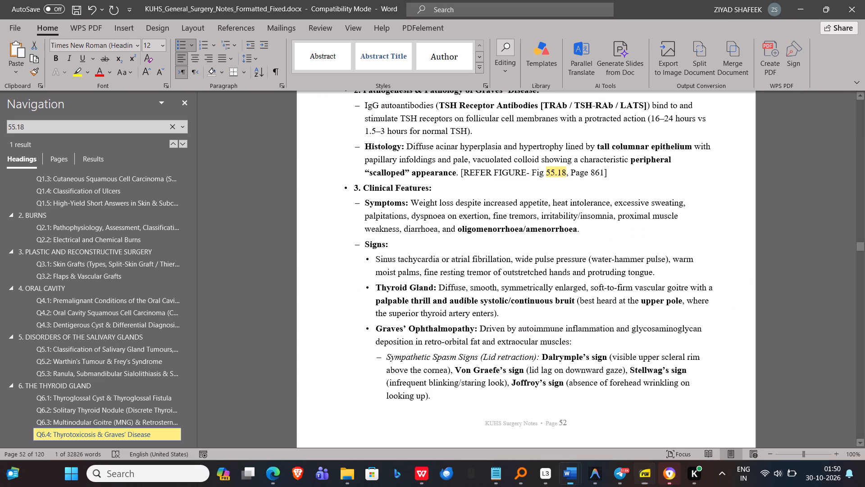
Replace the Fig 55.18, Page 861 placeholder in the Word notes with the snip on its own unbulleted line and shrink the picture slightly.
left_click_drag(628, 172, 463, 172)
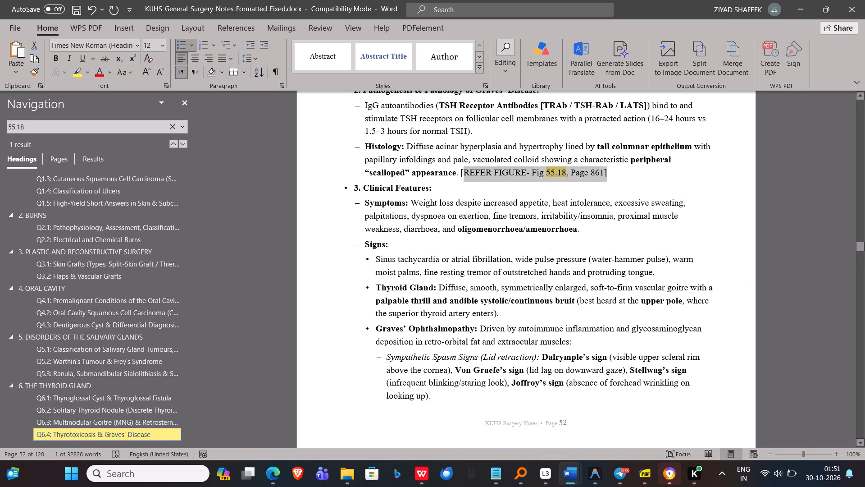
key("BackSpace")
key("BackSpace")
key("Return")
key("BackSpace")
key("BackSpace")
key("BackSpace")
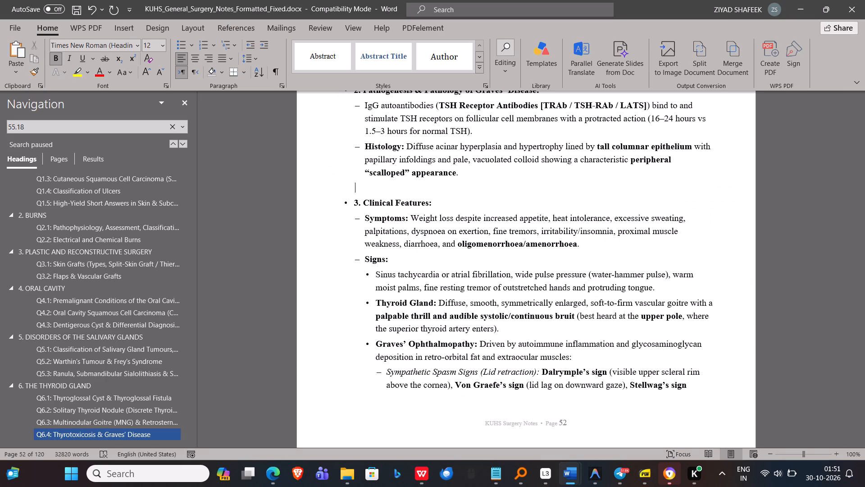
key("ctrl+v")
left_click(470, 252)
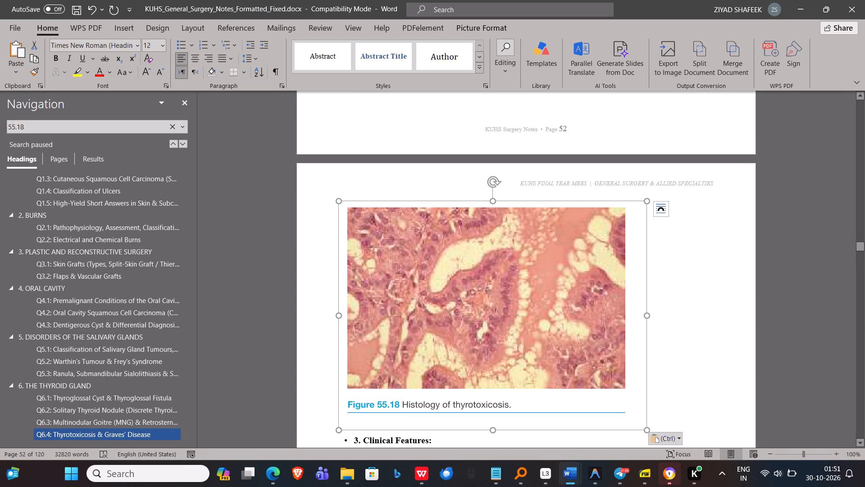
left_click_drag(645, 429, 611, 397)
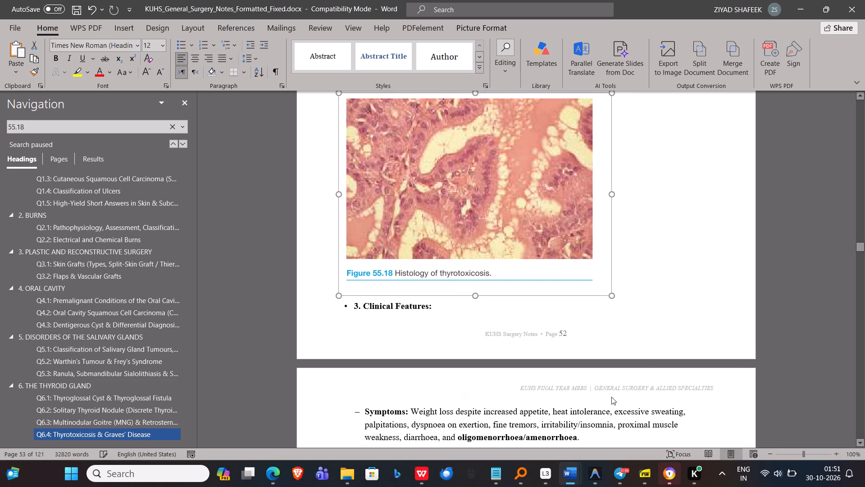
Search the notes for "refer" again and advance past the "preferred" matches to the Fig 55.26, Page 871 placeholder.
left_click(187, 146)
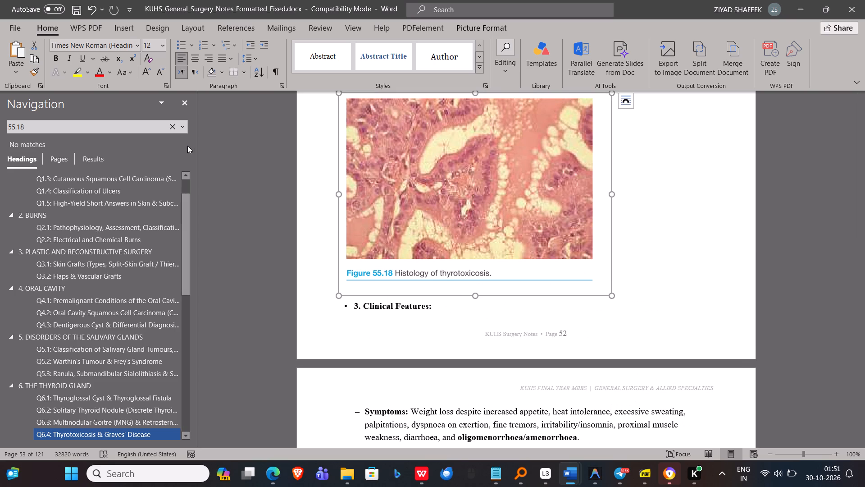
left_click(171, 128)
left_click(128, 124)
type("refer")
key("Return")
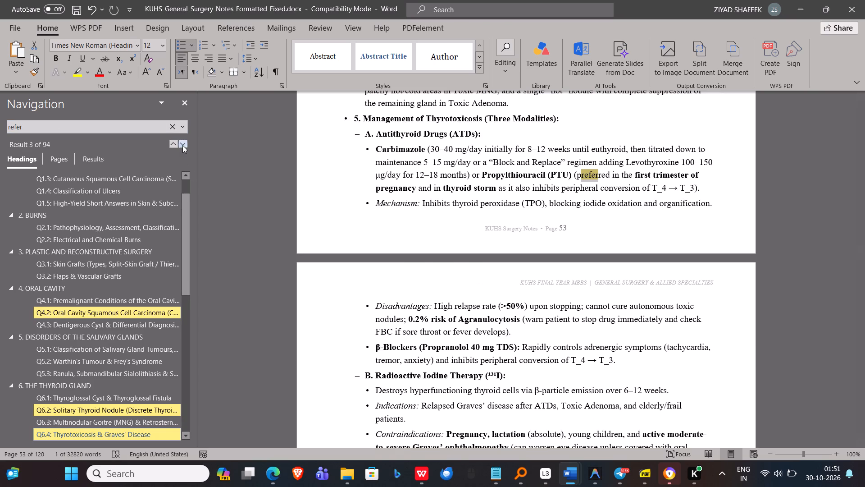
left_click(182, 145)
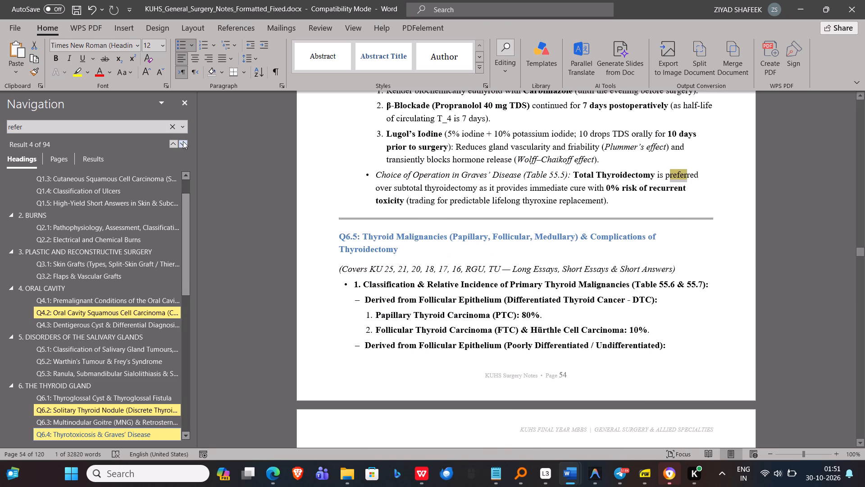
left_click(183, 141)
Switch to the Bailey & Love PDF and snip Figure 55.26 with its full caption from page 871.
key("alt+Tab")
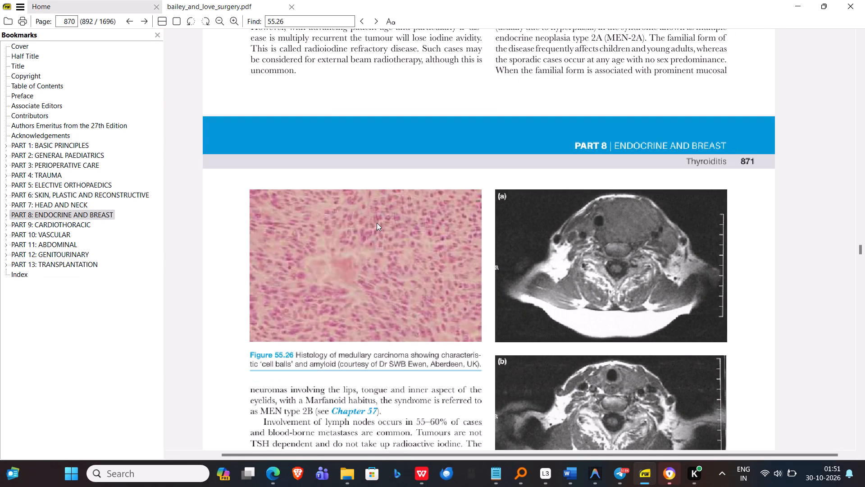
key("shift+super+s")
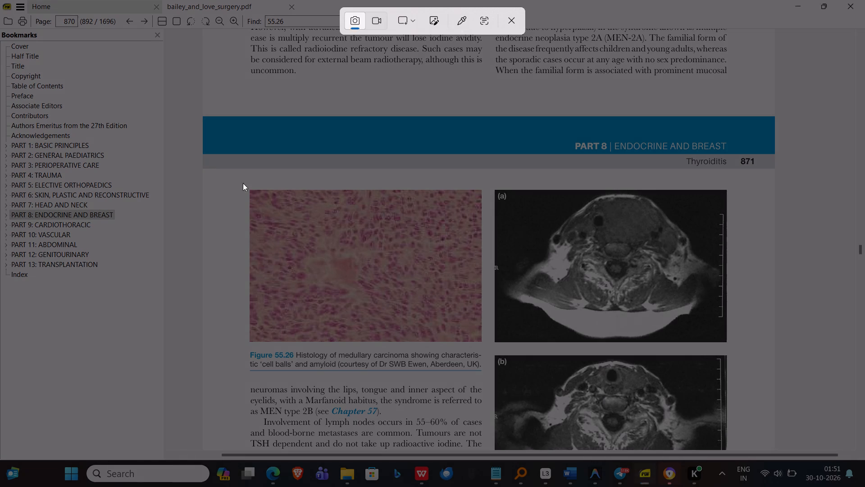
left_click_drag(243, 183, 484, 369)
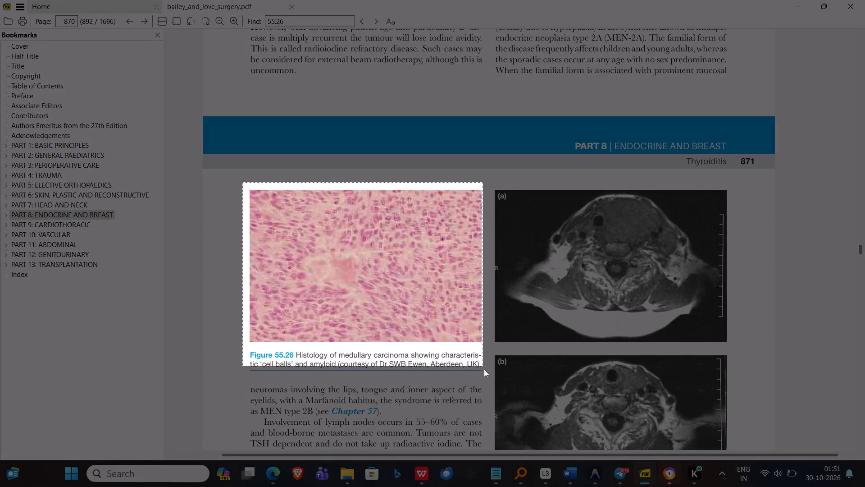
left_click_drag(484, 369, 487, 375)
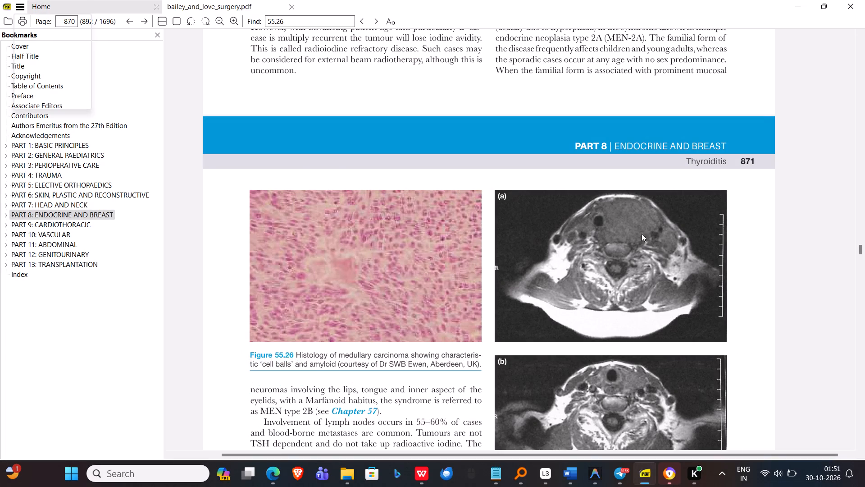
Replace the Fig 55.26, Page 871 placeholder in the Word notes with the snip on its own unbulleted line and shrink the picture slightly.
left_click_drag(573, 174, 375, 181)
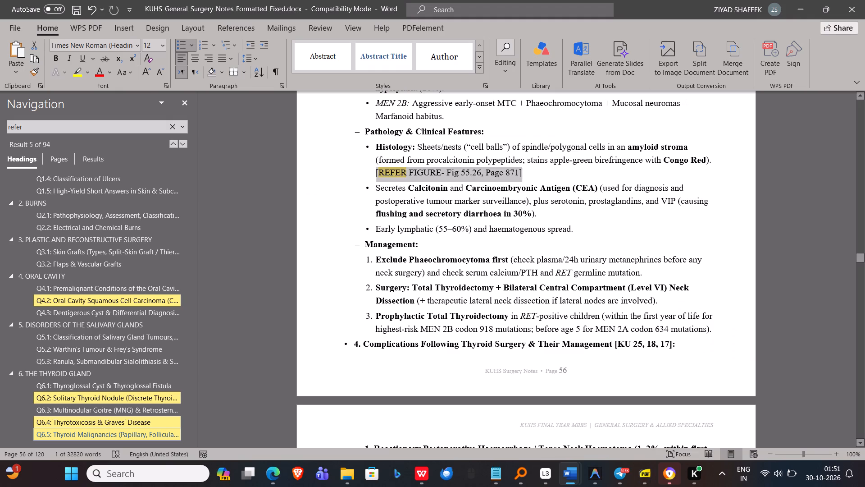
left_click_drag(375, 181, 373, 180)
key("BackSpace")
key("Return")
key("BackSpace")
key("BackSpace")
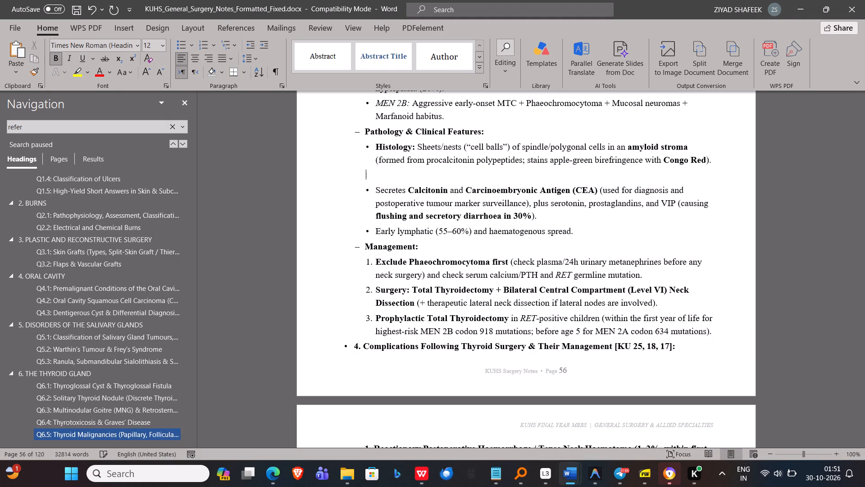
key("ctrl+v")
left_click(482, 276)
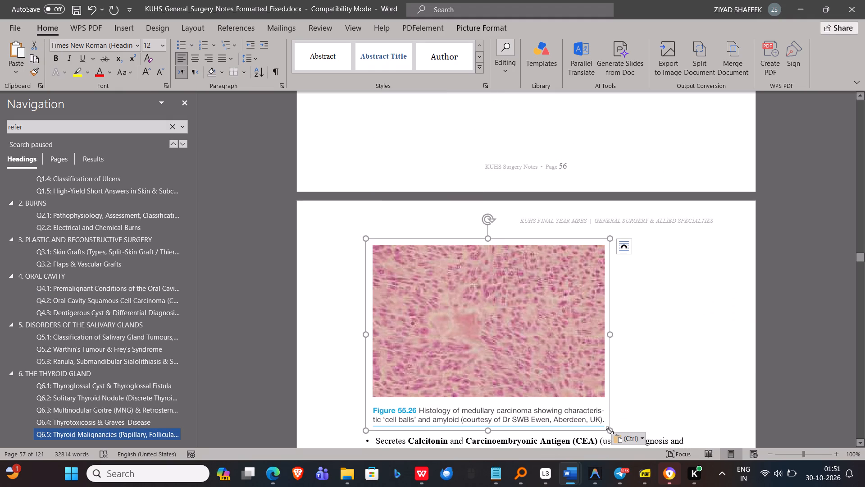
left_click_drag(610, 431, 585, 407)
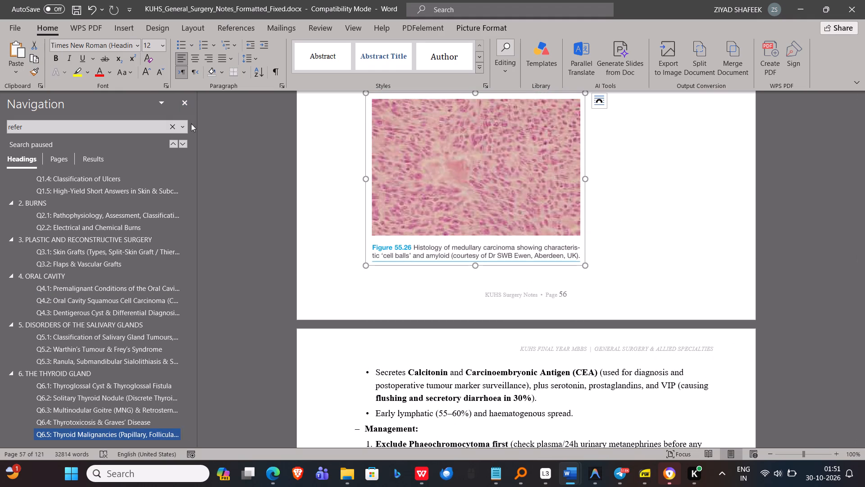
Go to the next REFER placeholder in the notes and snip Figure 55.28 with its caption from page 872 of the PDF.
left_click(186, 145)
left_click(545, 186)
key("alt+Tab")
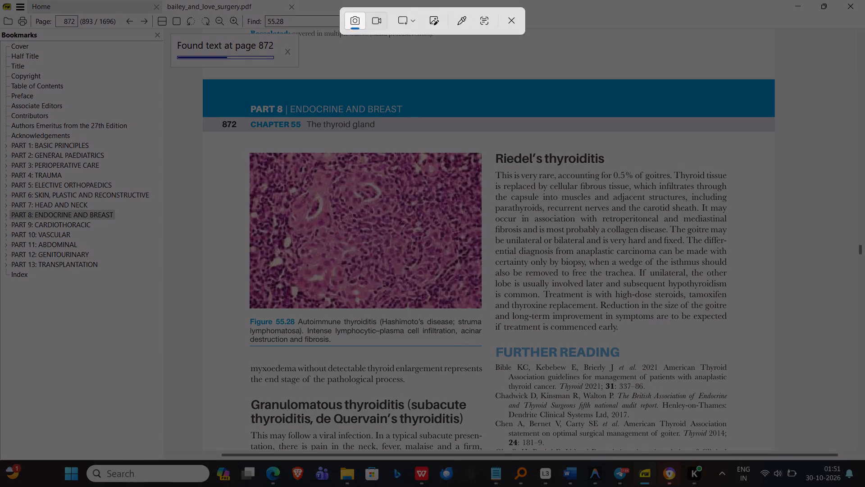
left_click_drag(238, 145, 488, 352)
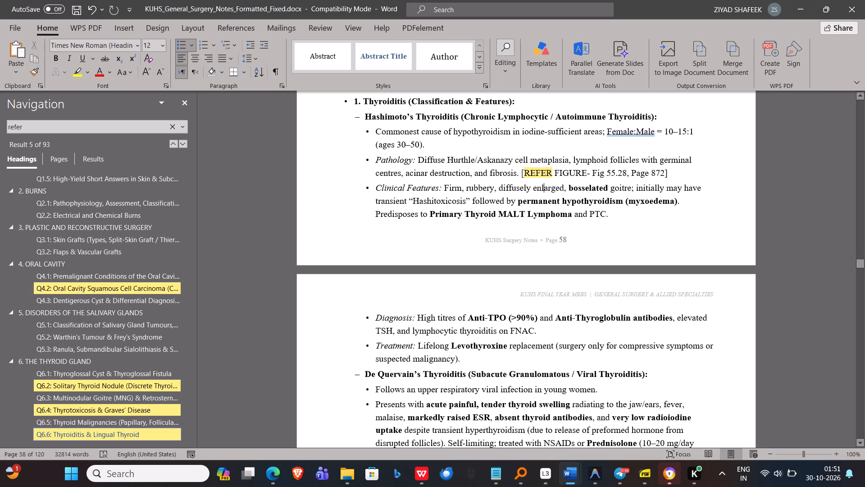
Replace the Fig 55.28, Page 872 placeholder in the Word notes with the snipped figure on its own unbulleted line.
left_click_drag(671, 174, 557, 192)
left_click_drag(557, 192, 524, 175)
key("BackSpace")
key("BackSpace")
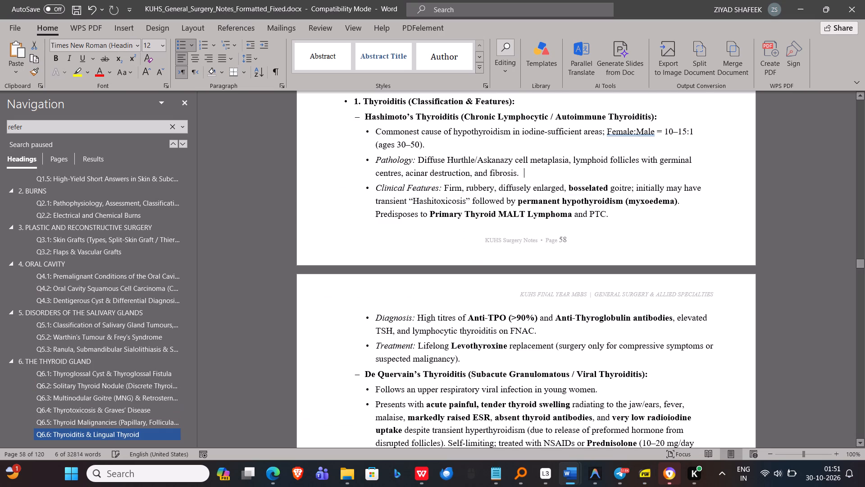
key("Return")
key("BackSpace")
key("BackSpace")
key("BackSpace")
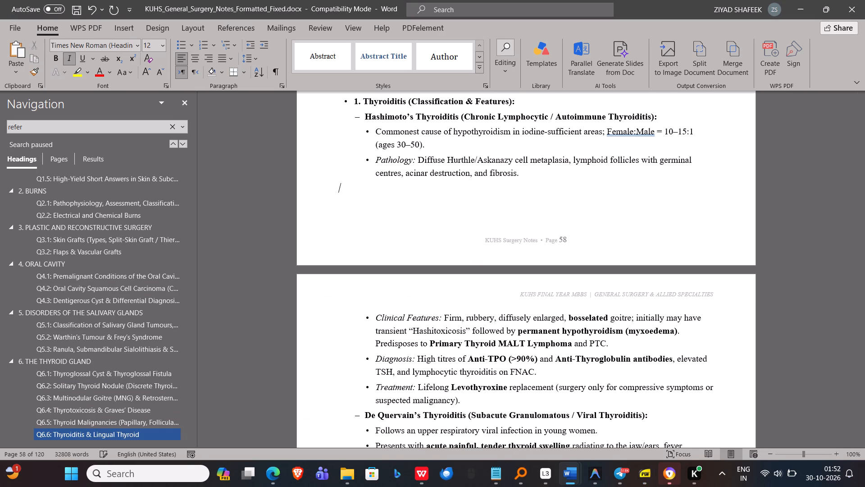
key("ctrl+v")
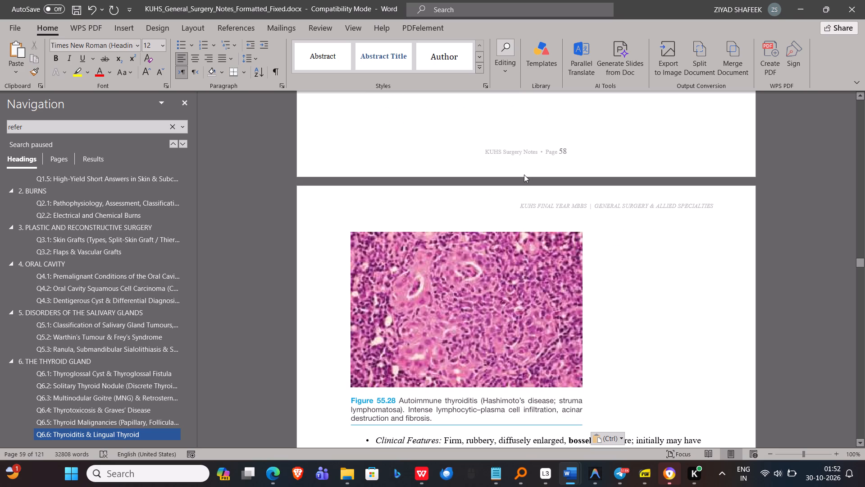
left_click(487, 368)
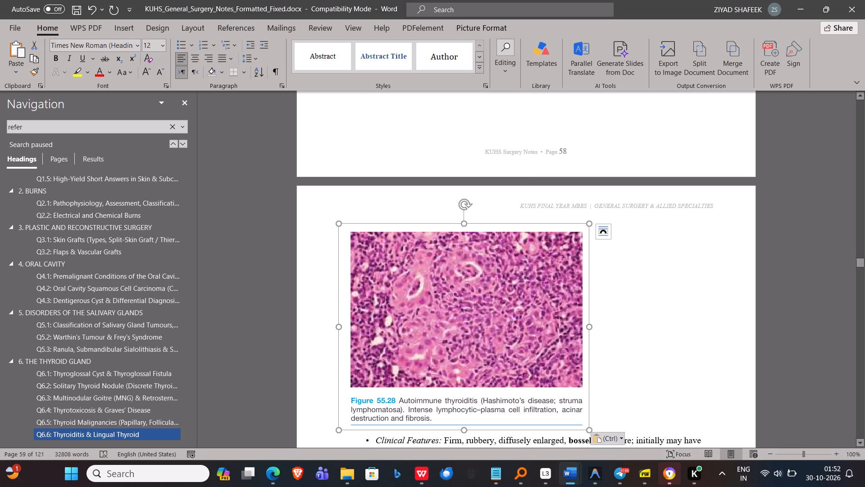
Go to the next REFER placeholder in the notes and snip Figure 56.1 with both diagrams and its caption from page 874 of the PDF.
left_click(185, 142)
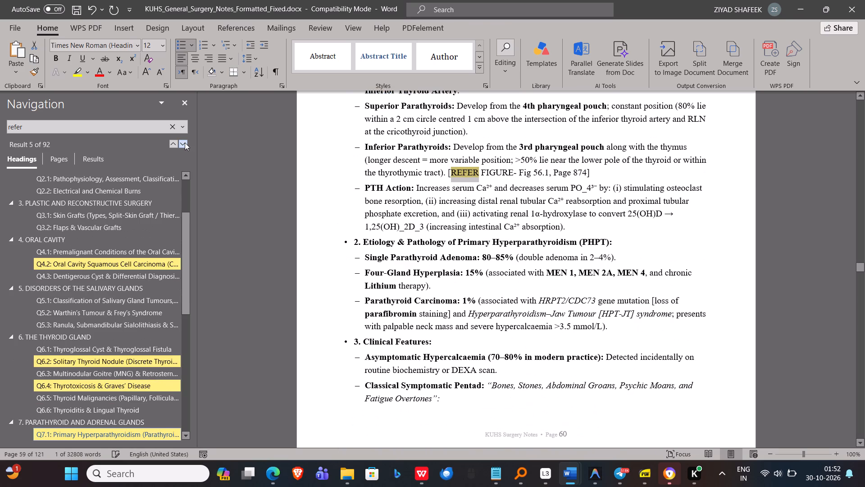
key("alt+Tab")
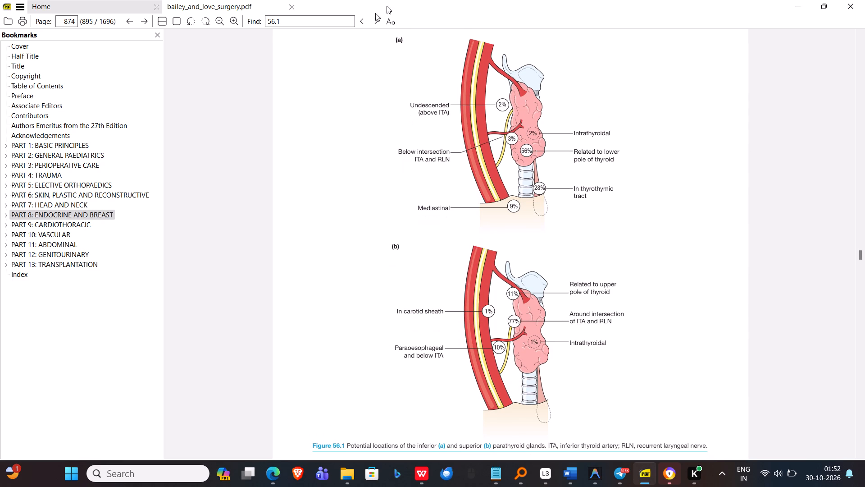
left_click_drag(312, 34, 694, 473)
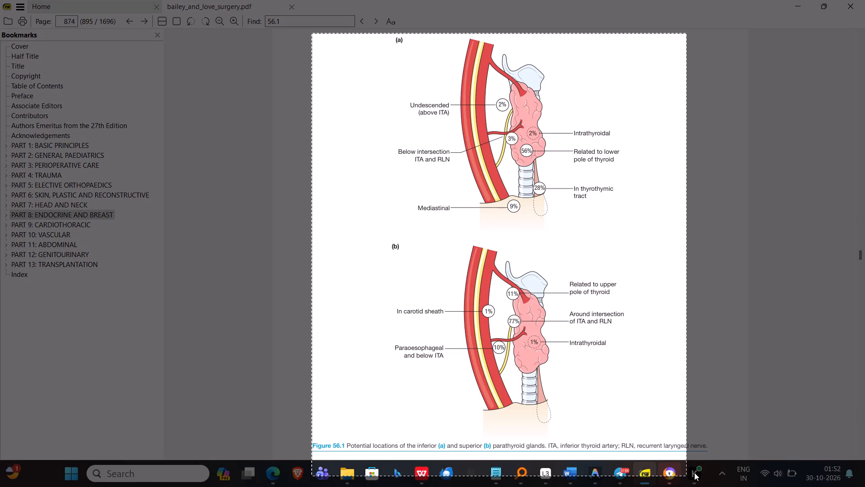
left_click_drag(694, 473, 712, 458)
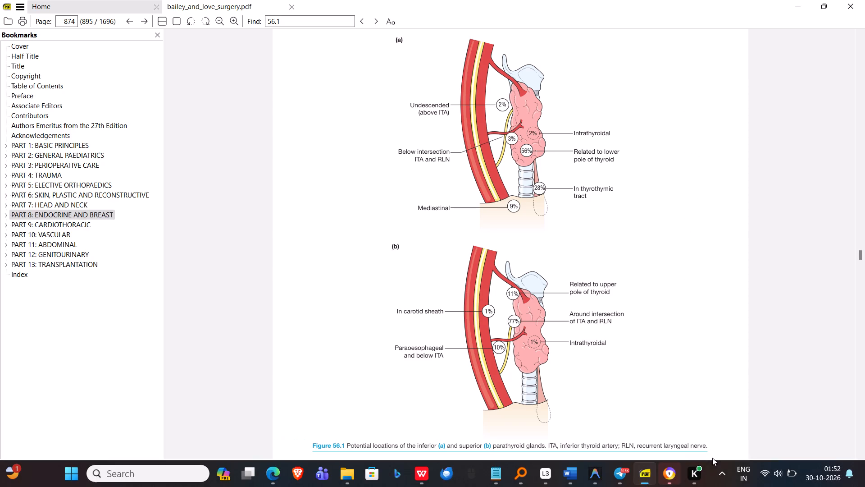
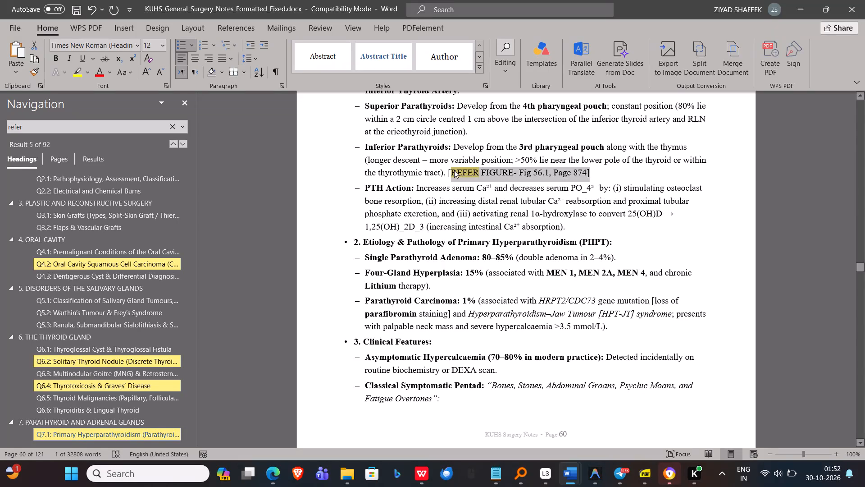
Replace the Fig 56.1, Page 874 placeholder at the end of the Inferior Parathyroids point with an unbulleted line for the snipped figure.
key("BackSpace")
key("BackSpace")
key("Return")
key("BackSpace")
key("BackSpace")
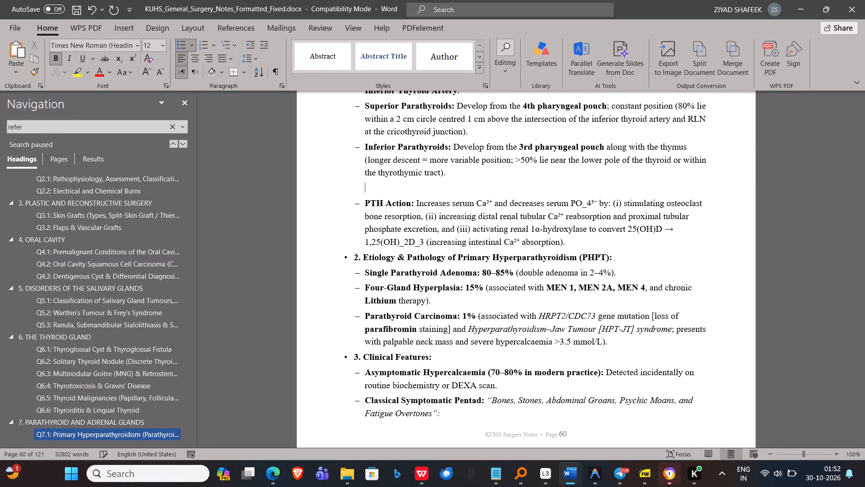
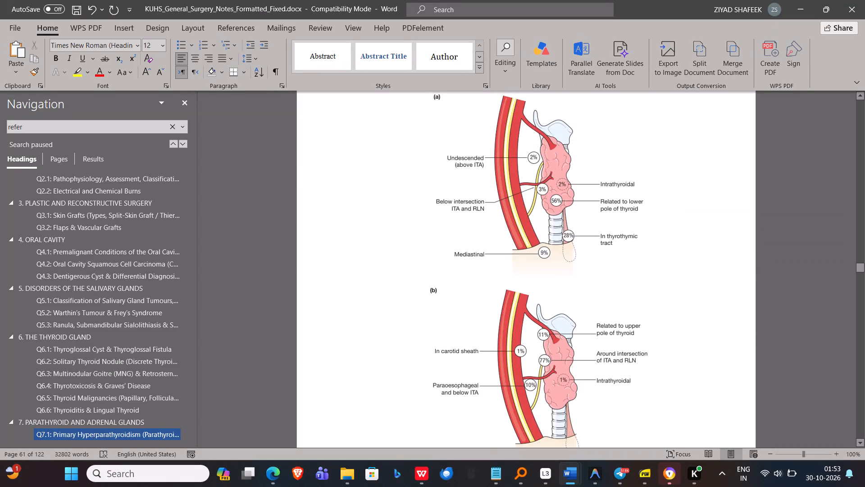
Find the next REFER placeholder, Fig 56.5, and snip that figure with its caption from page 879 of the Bailey & Love PDF.
scroll(729, 270, "up", 4)
scroll(729, 270, "down", 7)
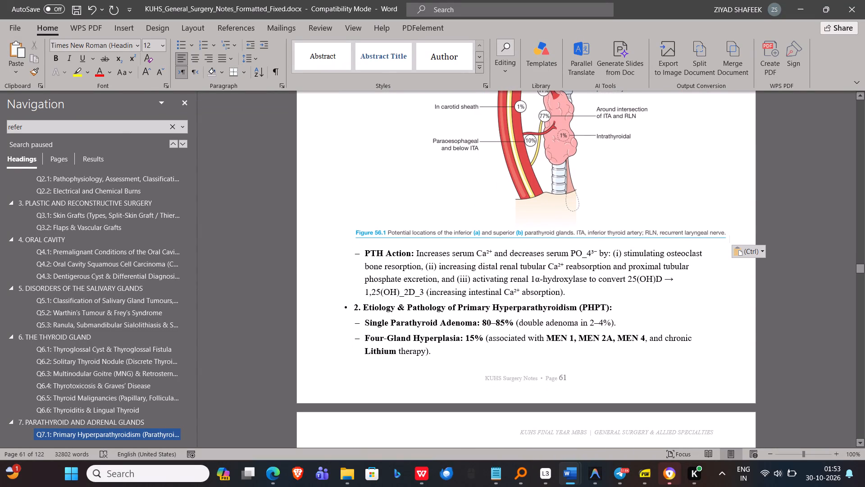
key("alt+Tab")
key("alt+Tab")
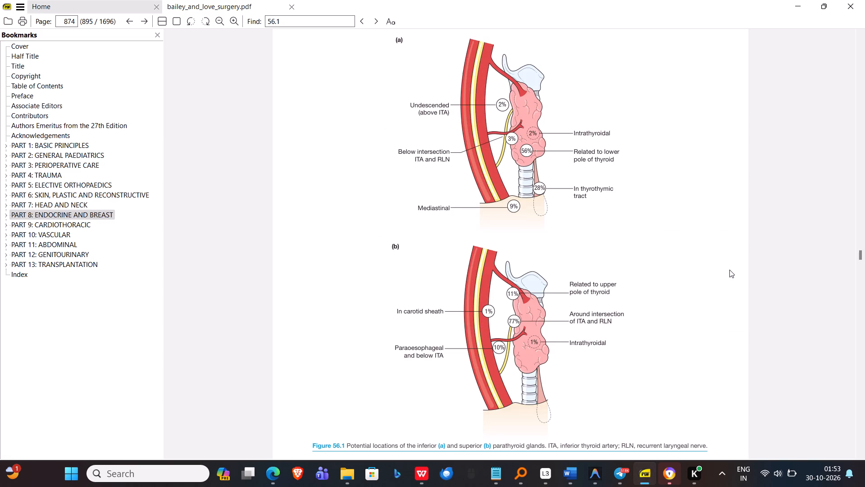
key("ctrl+f")
key("Return")
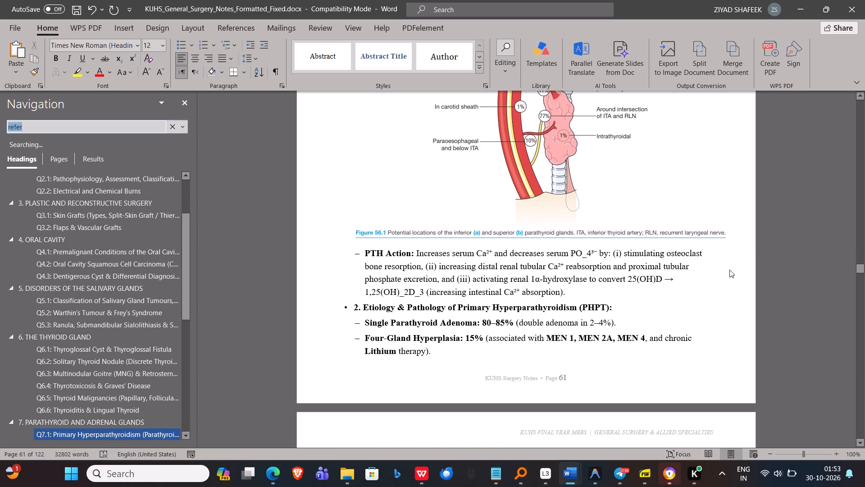
key("Return")
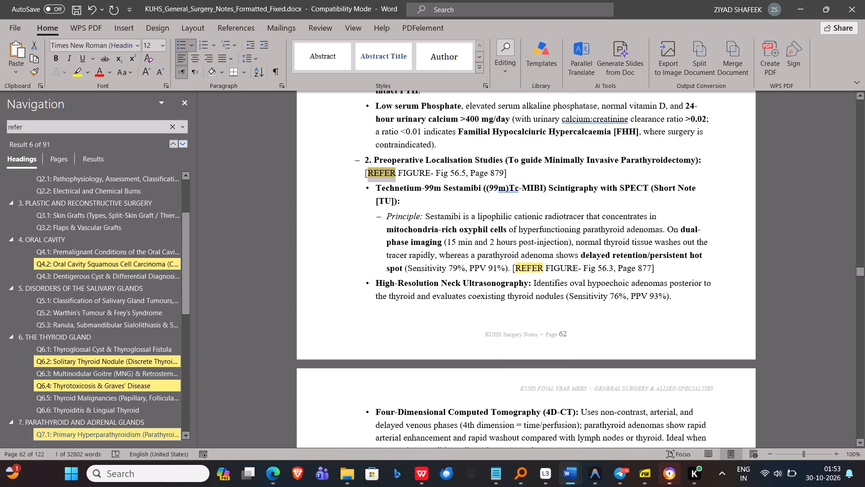
key("alt+Tab")
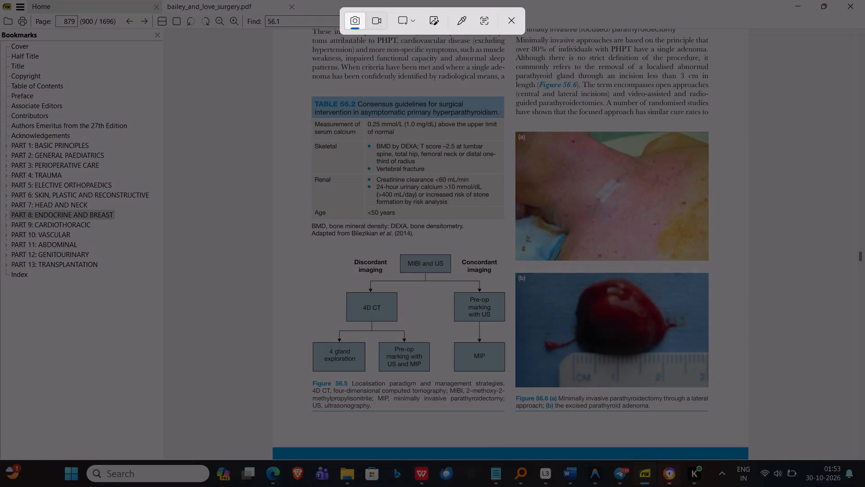
left_click_drag(306, 243, 511, 414)
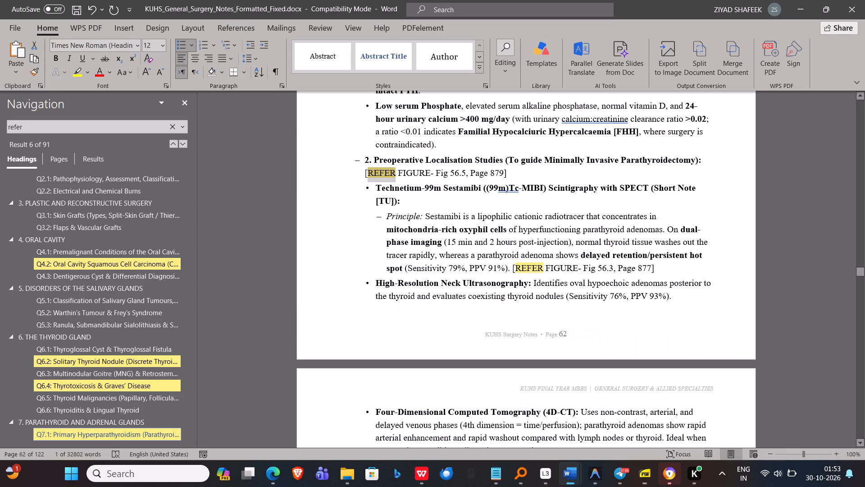
Replace the Fig 56.5, Page 879 placeholder under Preoperative Localisation Studies with the snipped figure on its own unbulleted line.
left_click_drag(514, 174, 356, 178)
key("BackSpace")
key("Return")
key("BackSpace")
key("BackSpace")
key("ctrl+v")
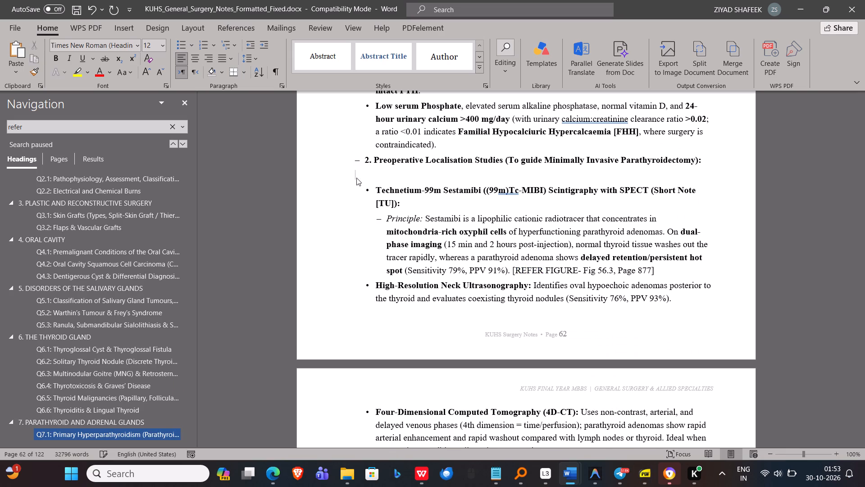
left_click(490, 251)
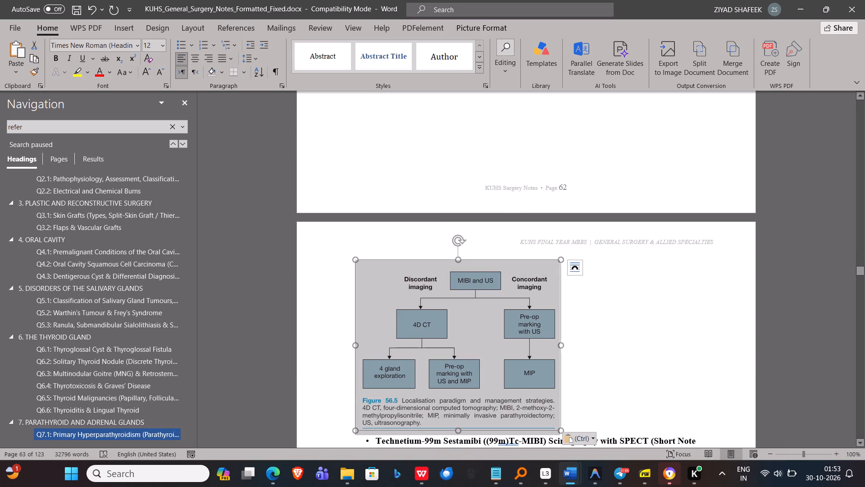
left_click(551, 414)
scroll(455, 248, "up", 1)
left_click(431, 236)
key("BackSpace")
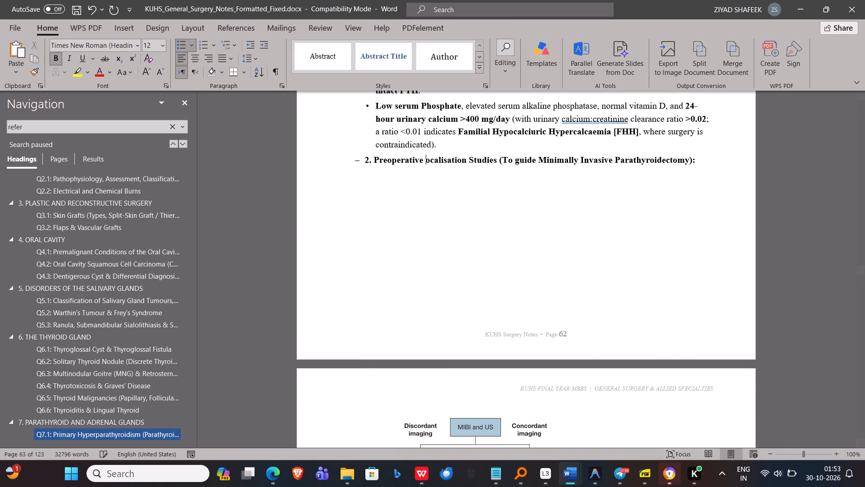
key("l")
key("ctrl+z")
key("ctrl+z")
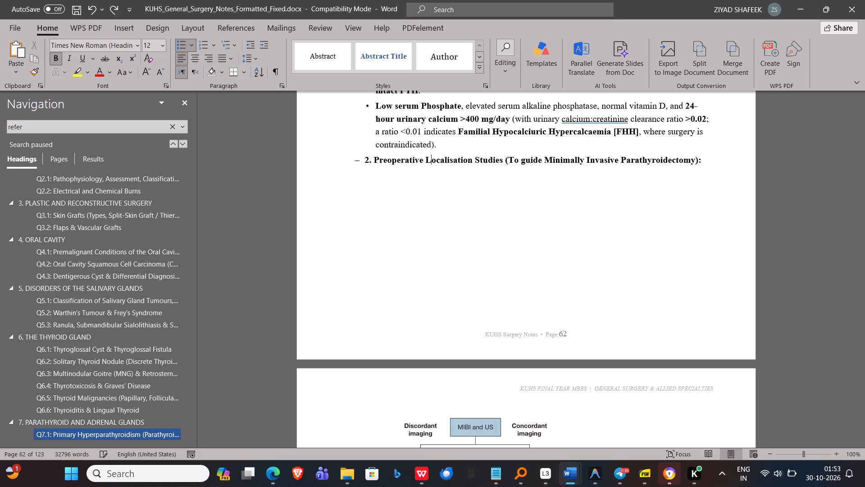
Find the next REFER placeholder, Fig 56.3, and snip that figure's scans and caption from page 877 of the PDF.
left_click(186, 142)
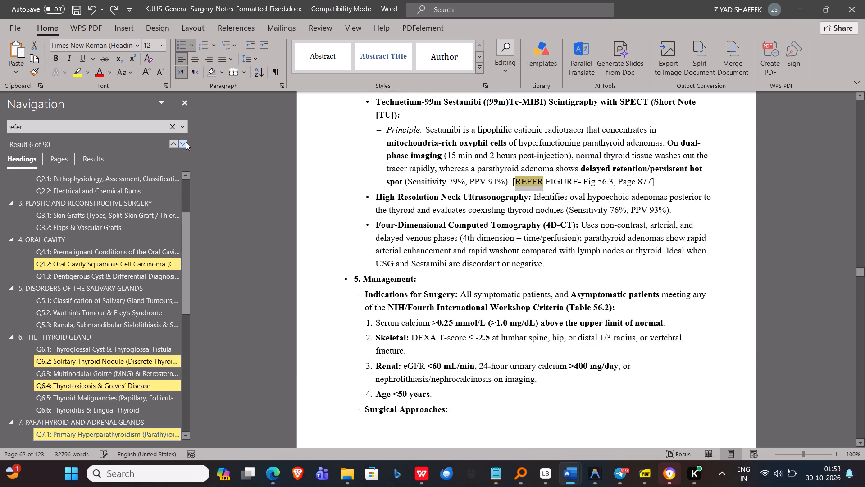
key("alt+Tab")
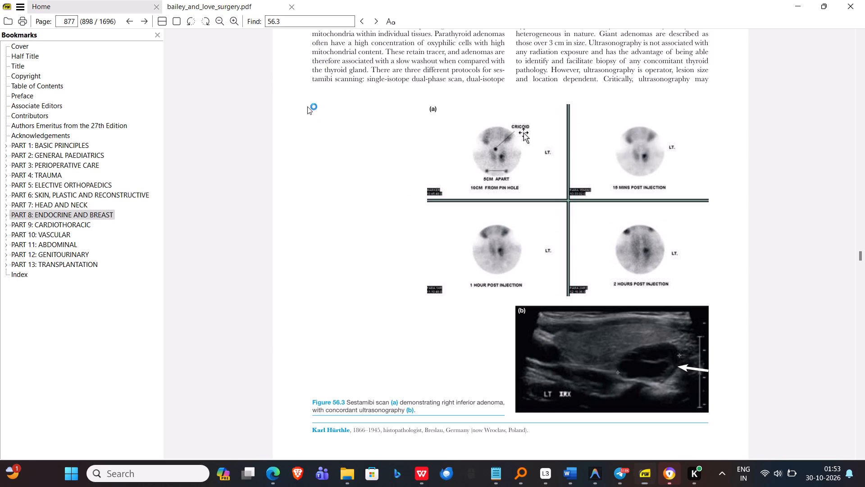
left_click_drag(300, 100, 729, 423)
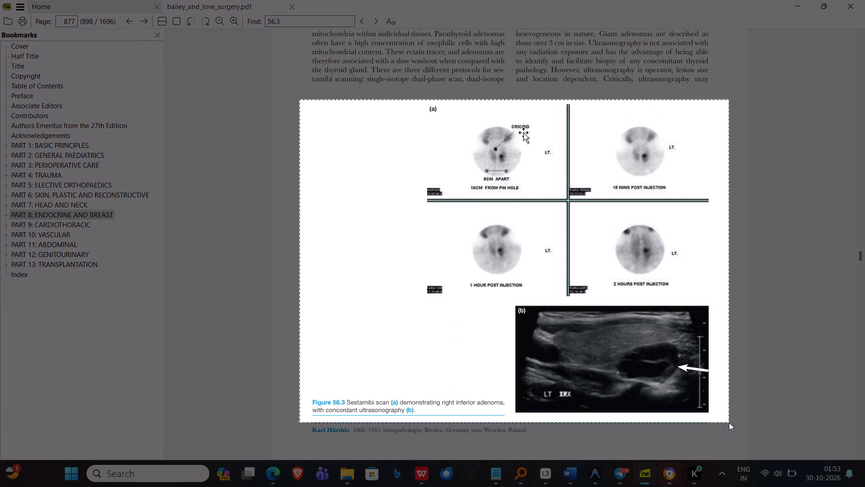
left_click_drag(729, 423, 725, 420)
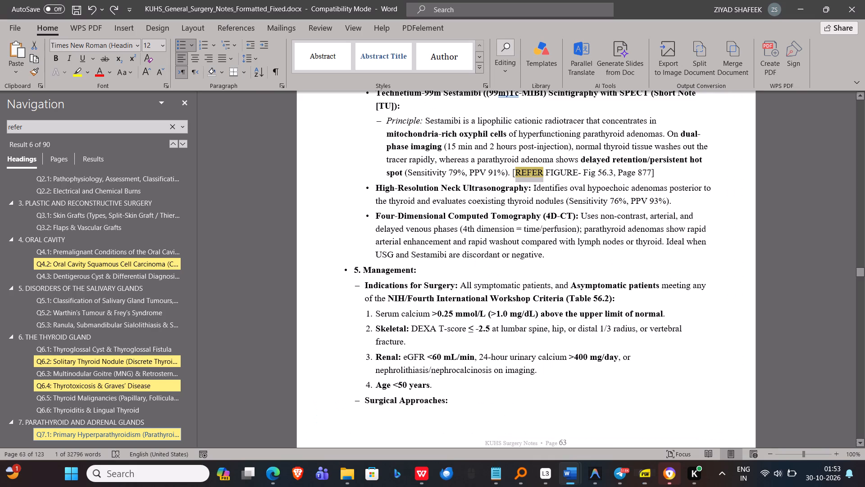
Replace the Fig 56.3, Page 877 placeholder at the end of the Sestamibi Principle point with the snipped figure on an unbulleted line.
left_click_drag(684, 168, 524, 176)
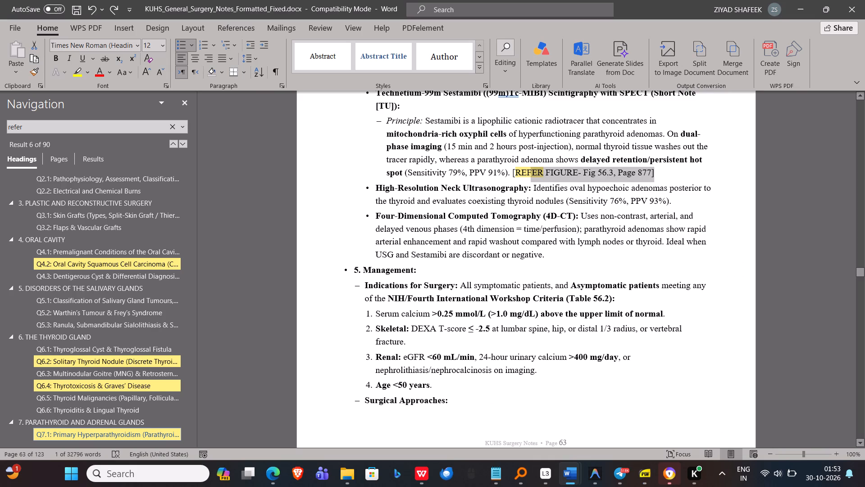
left_click_drag(524, 176, 521, 176)
key("BackSpace")
key("BackSpace")
key("Return")
key("BackSpace")
key("BackSpace")
key("BackSpace")
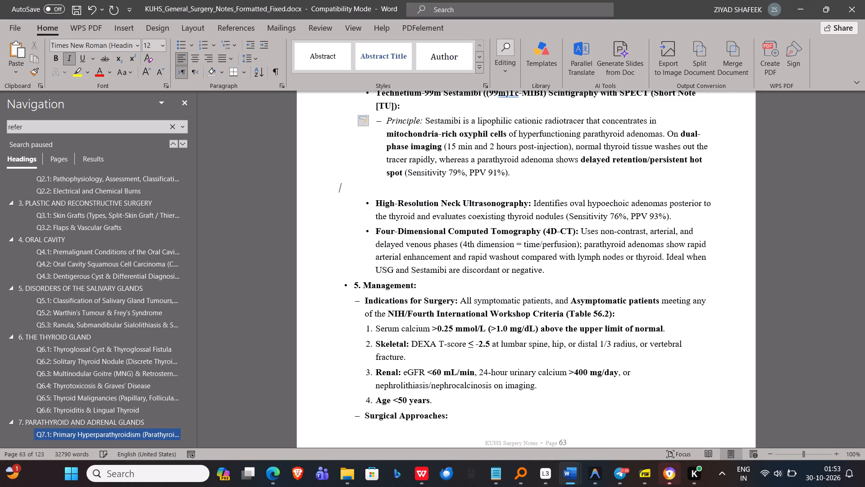
key("ctrl+v")
left_click(498, 253)
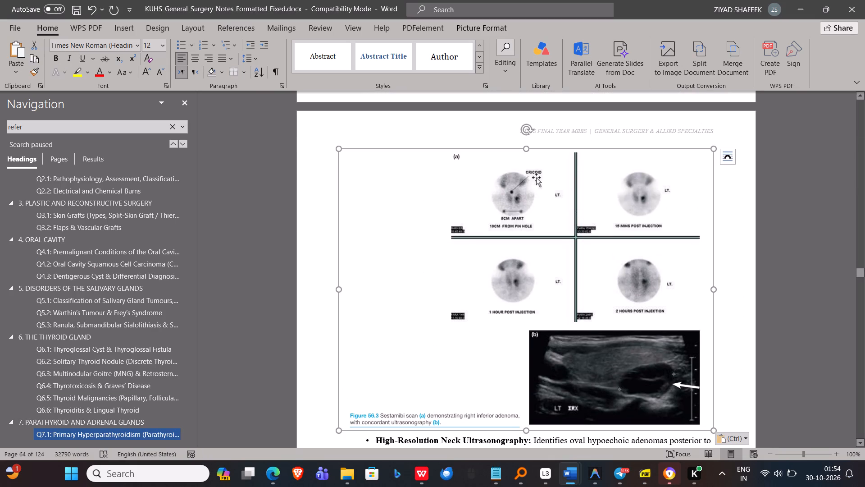
Find the next REFER placeholder, Fig 56.7, and snip the Miami criteria graph with its caption from page 880 of the PDF.
left_click(183, 145)
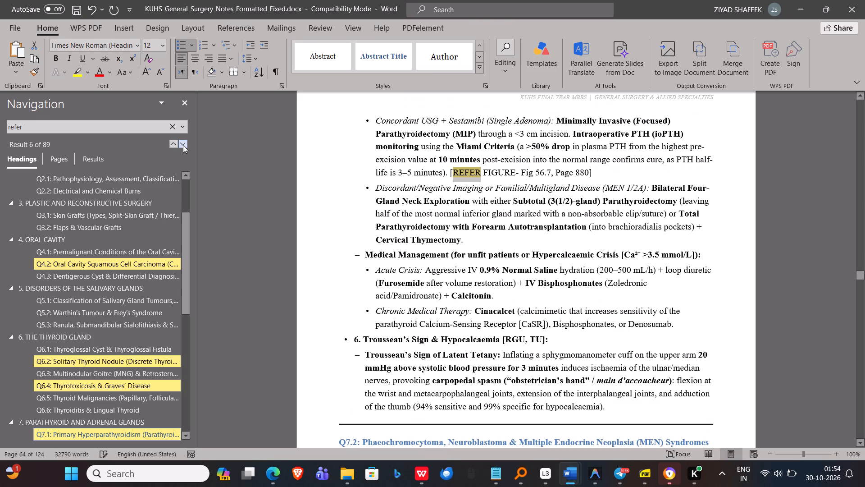
key("alt+Tab")
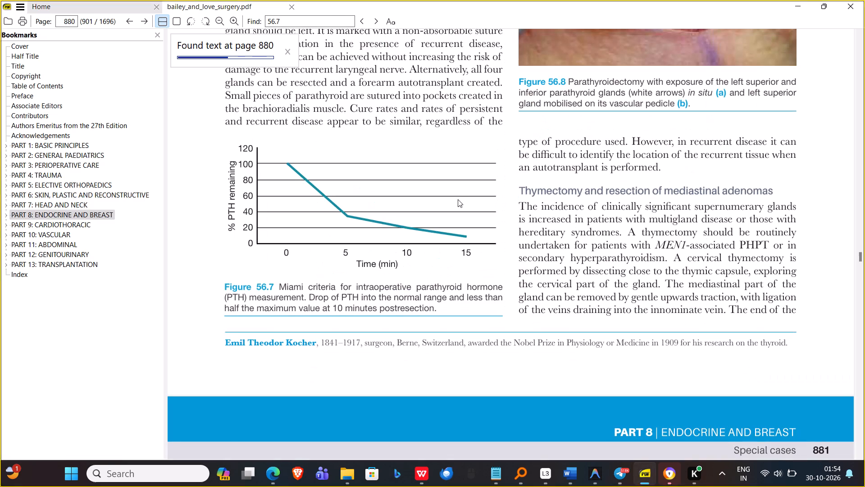
left_click_drag(509, 321, 226, 144)
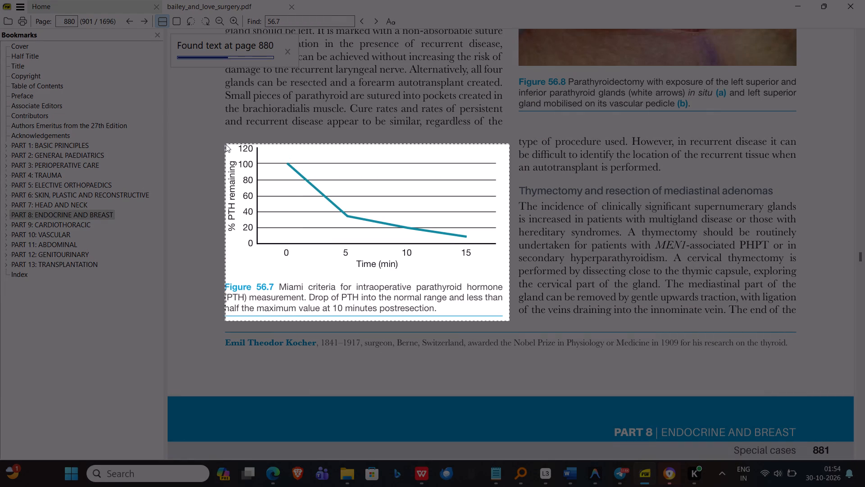
left_click_drag(226, 144, 222, 141)
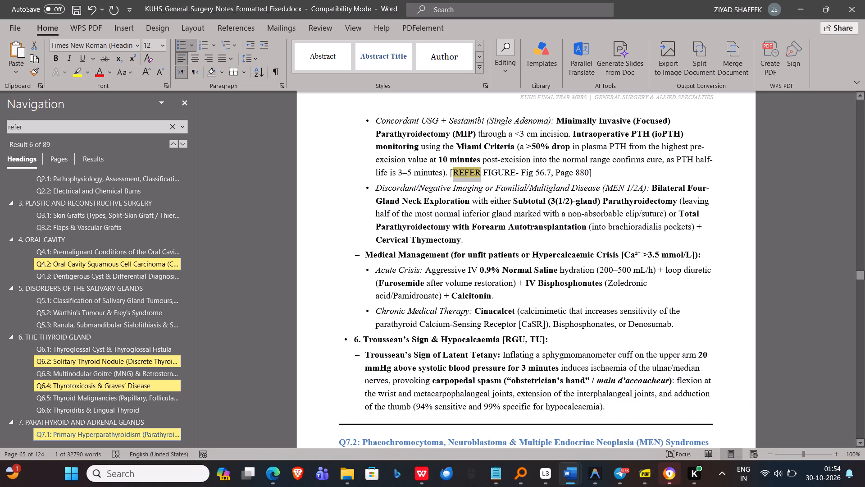
Replace the Fig 56.7, Page 880 placeholder after the Concordant USG + Sestamibi point with the snipped graph on an unbulleted line.
left_click_drag(599, 173, 472, 171)
key("BackSpace")
key("BackSpace")
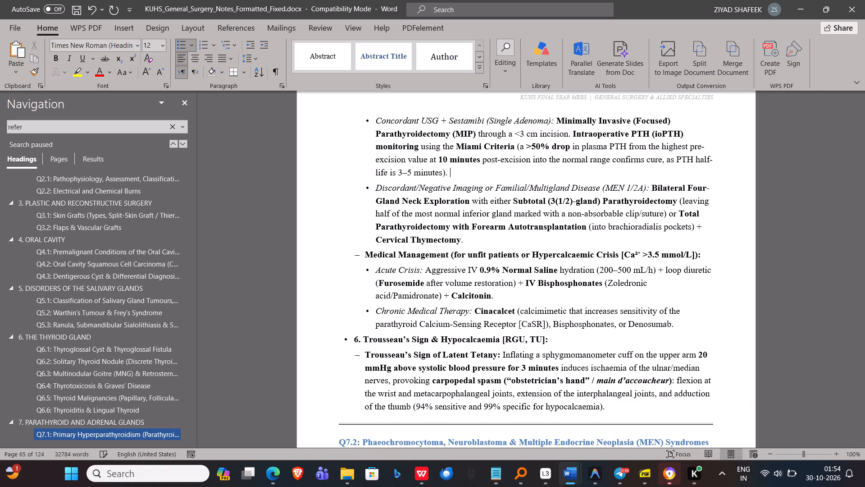
key("Return")
key("BackSpace")
key("BackSpace")
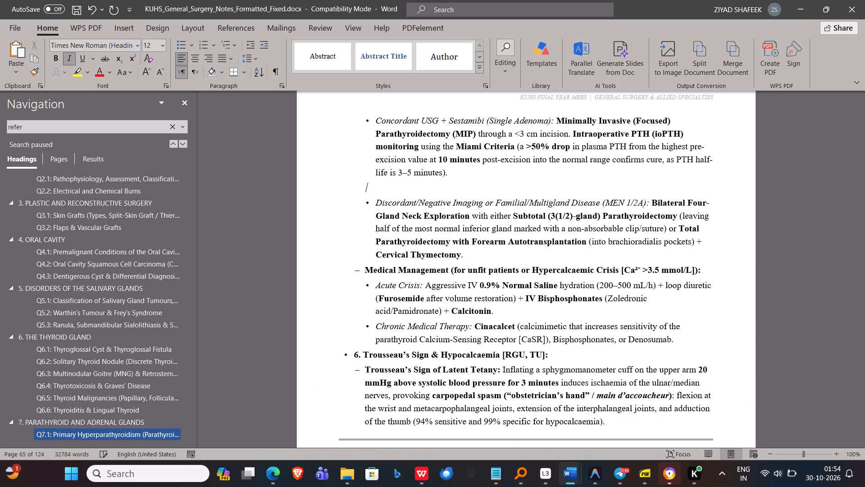
key("ctrl+v")
Scale the pasted Figure 56.7 graph down slightly, keeping its proportions.
left_click(532, 230)
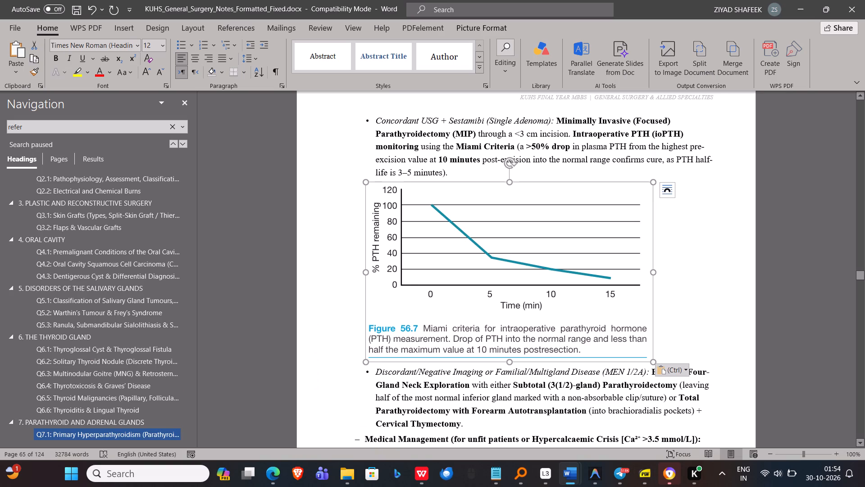
left_click_drag(651, 360, 610, 333)
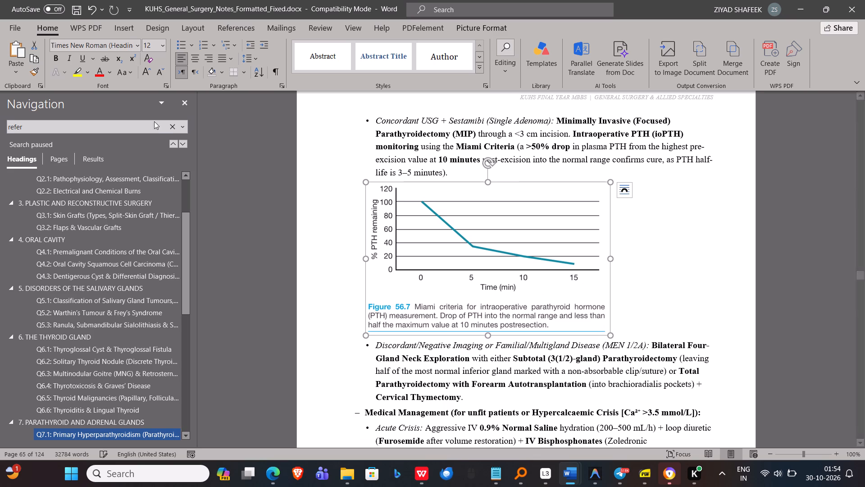
Find the next REFER placeholder, Fig 57.10, and snip the phaeochromocytoma CT scan with its caption from page 901 of the PDF.
left_click(188, 146)
left_click(184, 145)
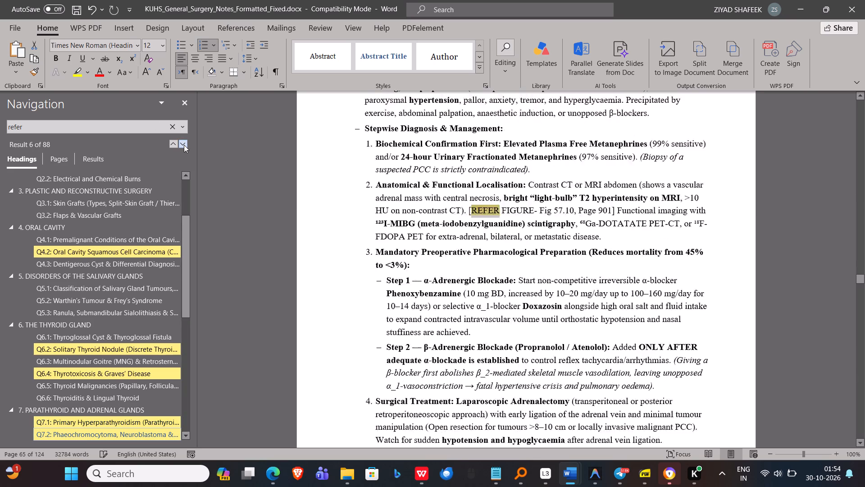
key("alt+Tab")
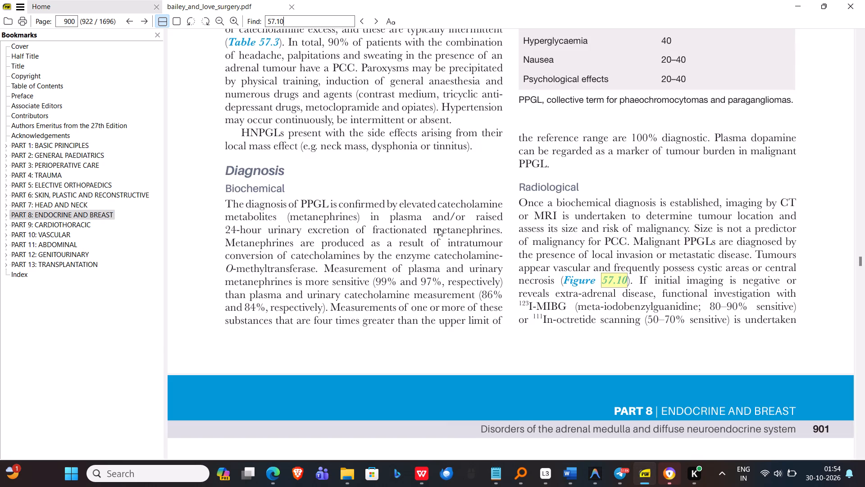
key("alt+Tab")
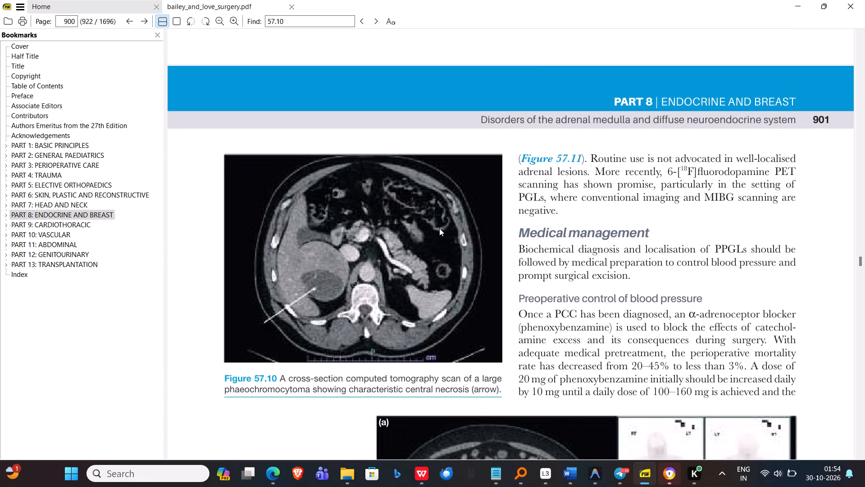
left_click_drag(507, 405, 208, 159)
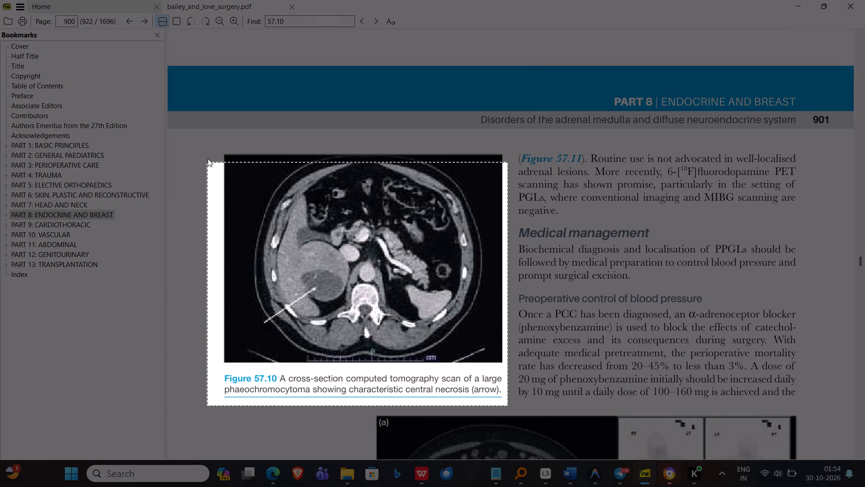
left_click_drag(208, 159, 210, 147)
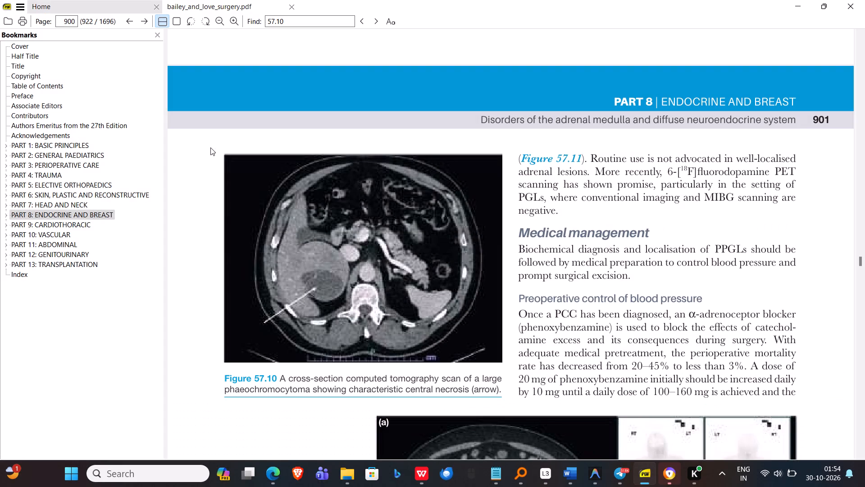
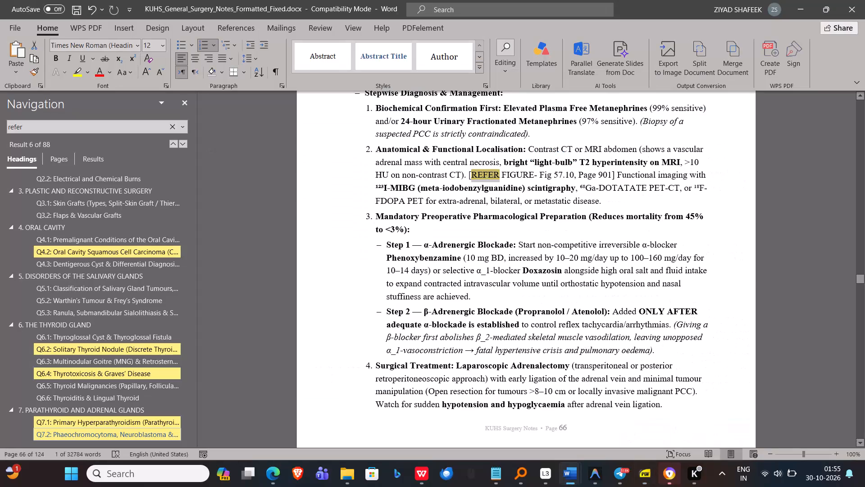
Snip the phaeochromocytoma CT scan, Figure 57.10, together with its caption from page 901 of the PDF.
key("alt+Tab")
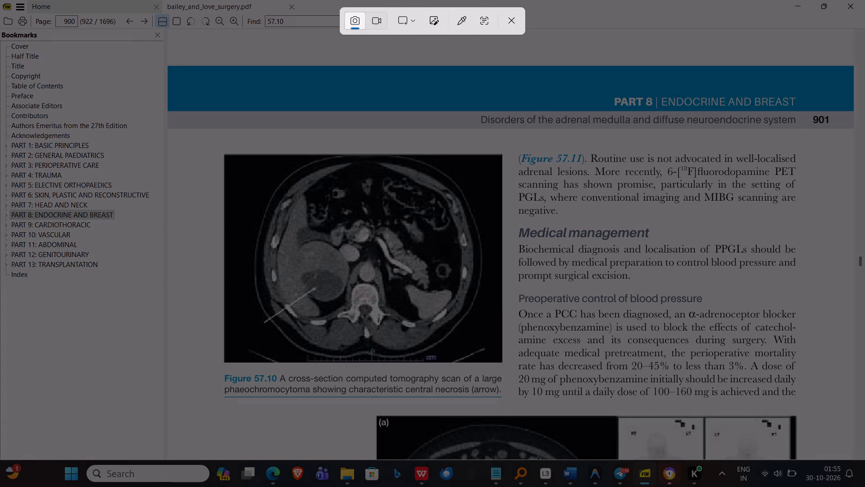
left_click_drag(508, 403, 219, 142)
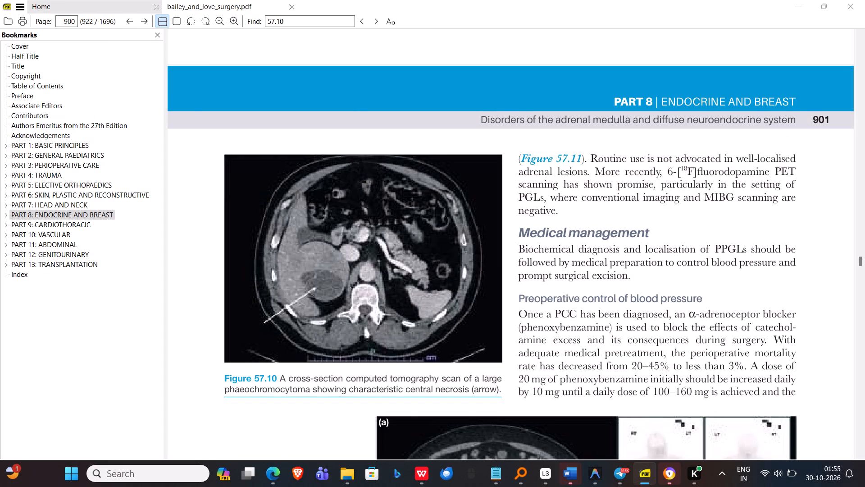
In the Word notes, replace the Fig 57.10, Page 901 placeholder with the snipped scan on an unnumbered line before "Functional imaging".
left_click(627, 184)
left_click_drag(615, 176, 468, 172)
key("BackSpace")
key("Return")
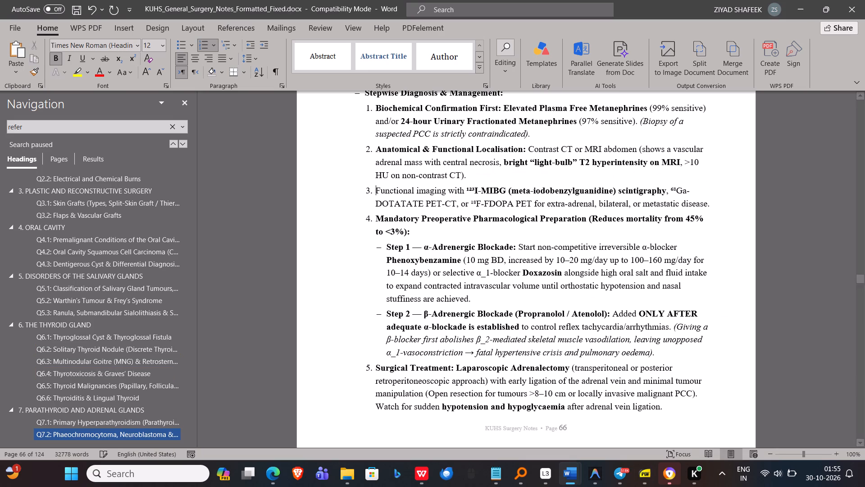
key("Return")
key("BackSpace")
key("BackSpace")
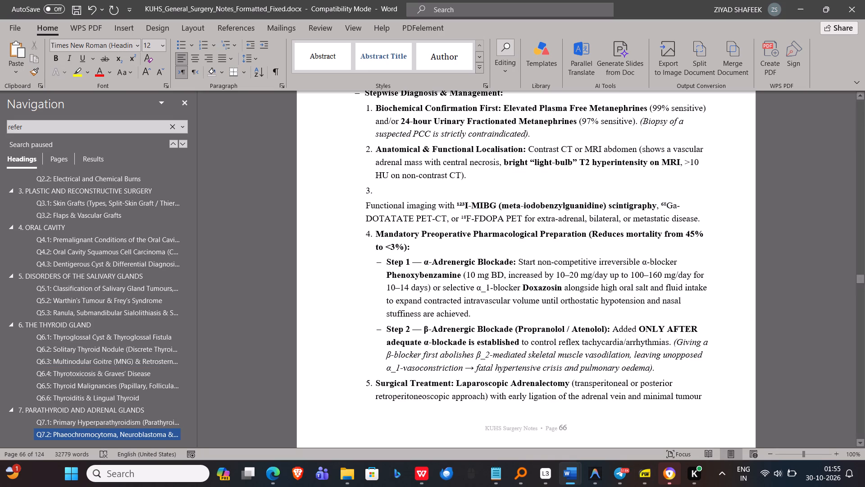
left_click(468, 188)
key("BackSpace")
key("BackSpace")
key("ctrl+v")
Scale the pasted Figure 57.10 scan down slightly, keeping its proportions.
left_click(517, 306)
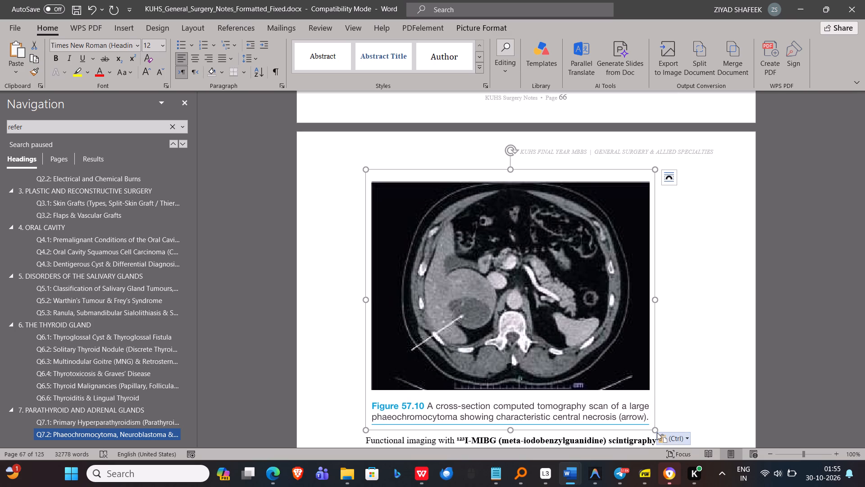
left_click_drag(657, 431, 614, 395)
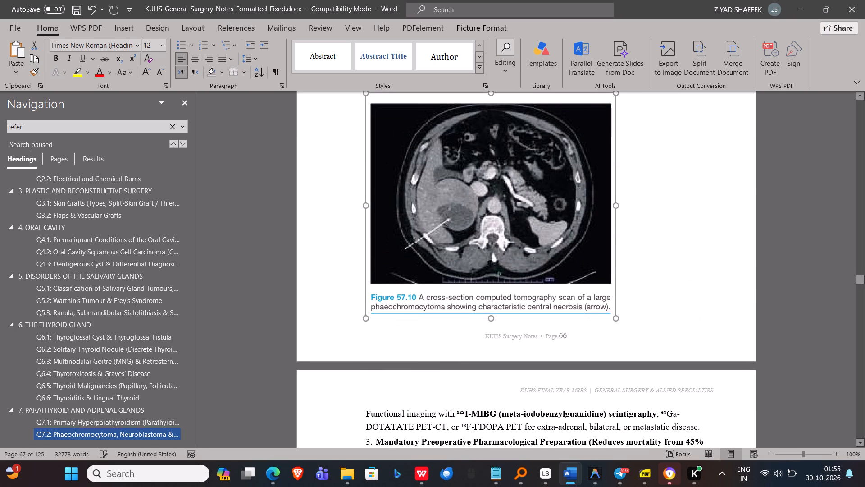
Find the next REFER placeholder, Fig 58.2, Page 915, and switch to the PDF to locate that figure.
left_click(182, 144)
left_click(508, 224)
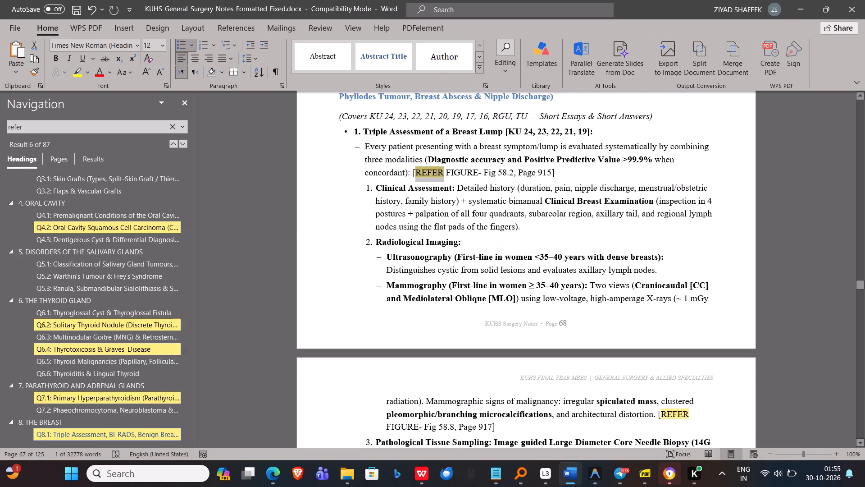
key("alt+Tab")
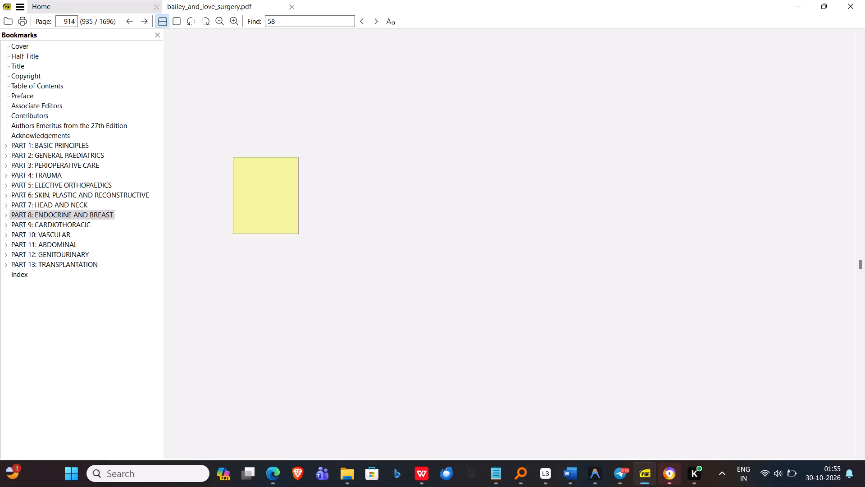